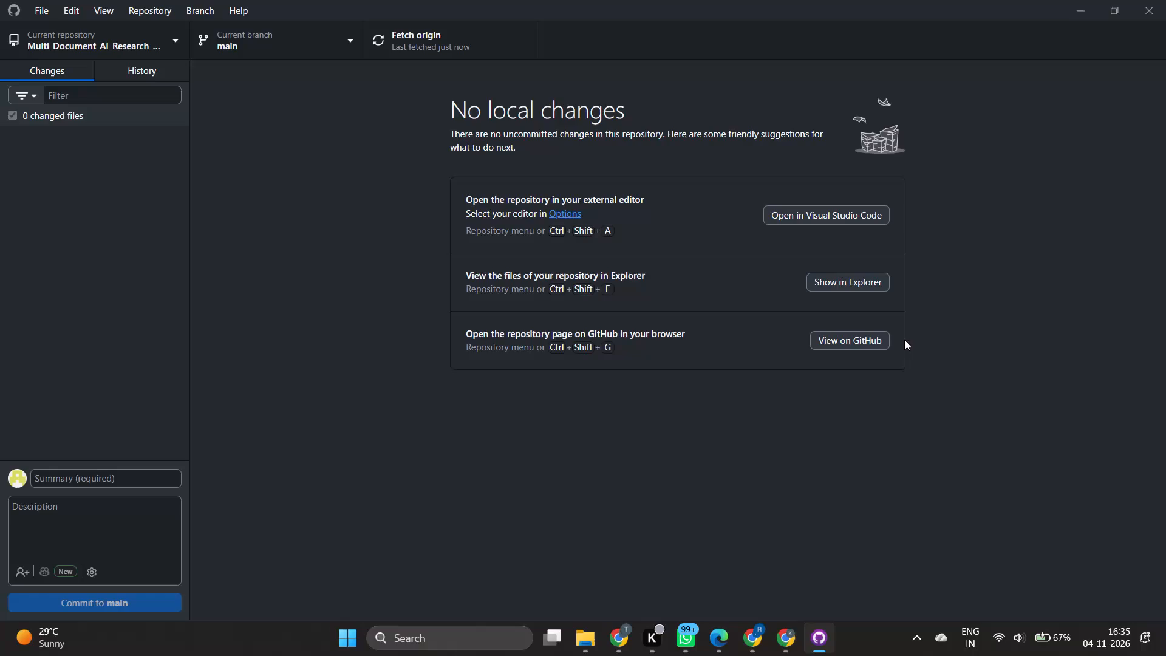
In Chrome, reload the Multi_Document_AI_Research_Assistant repository page on GitHub and copy its HTTPS clone URL.
left_click(761, 632)
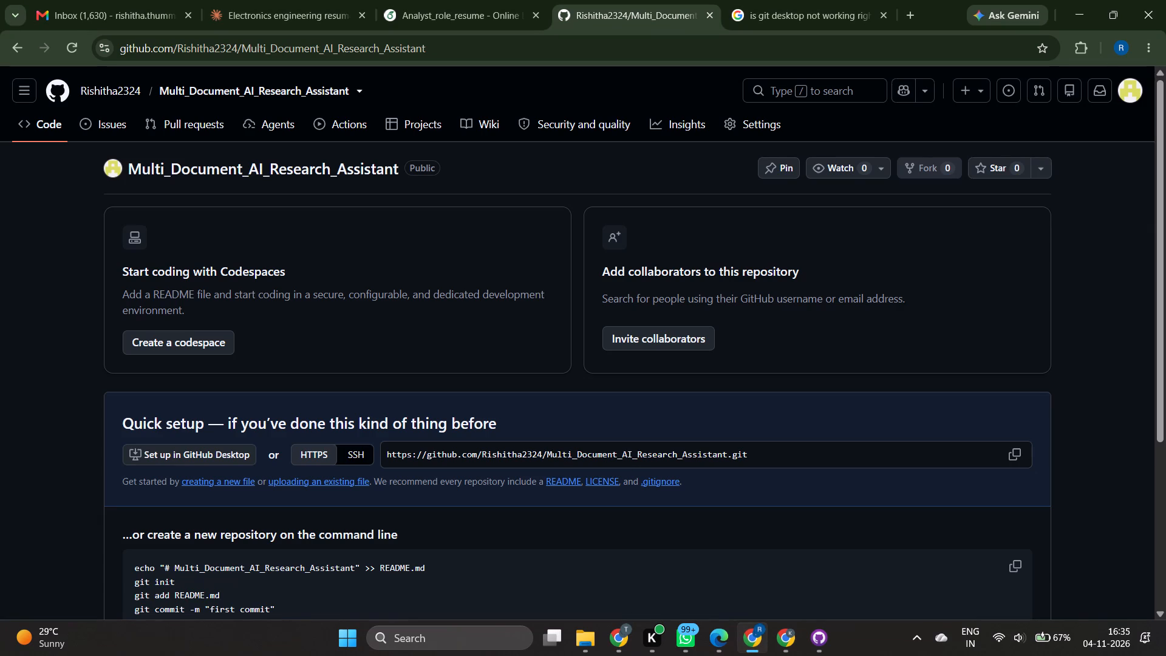
left_click(79, 54)
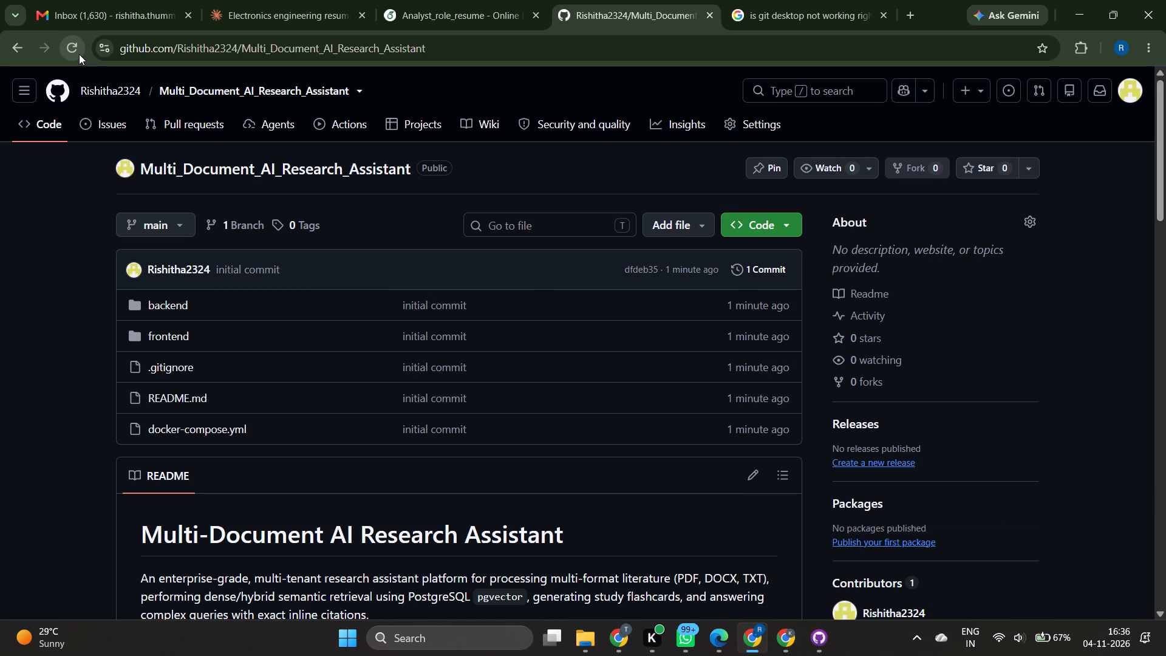
left_click(444, 0)
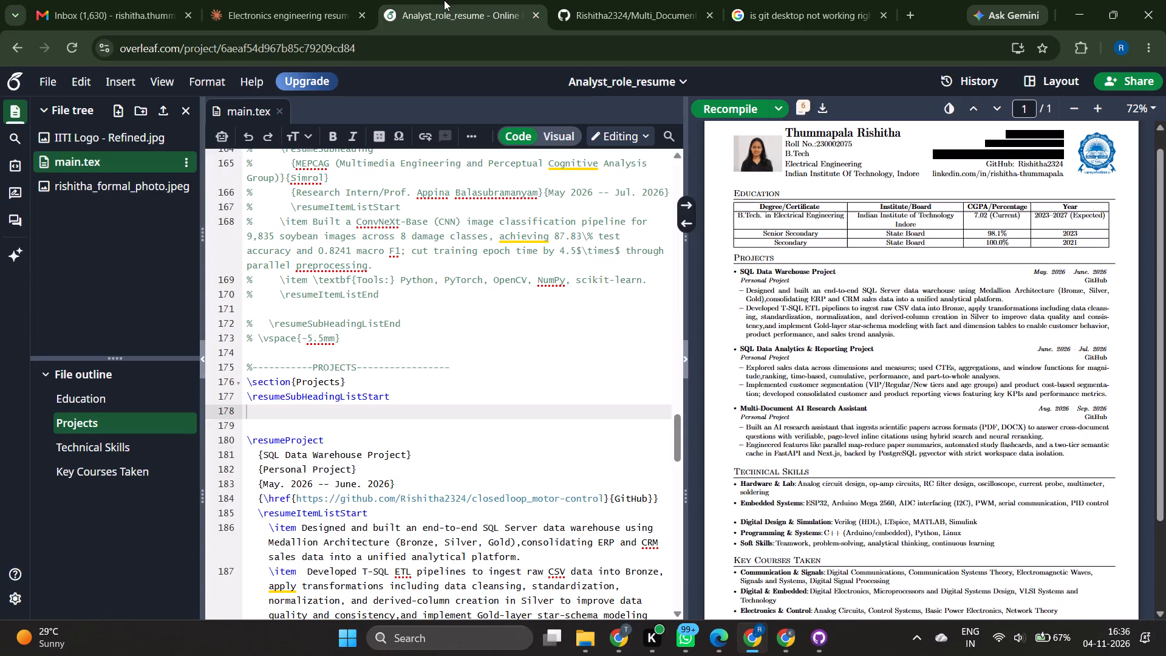
left_click(589, 0)
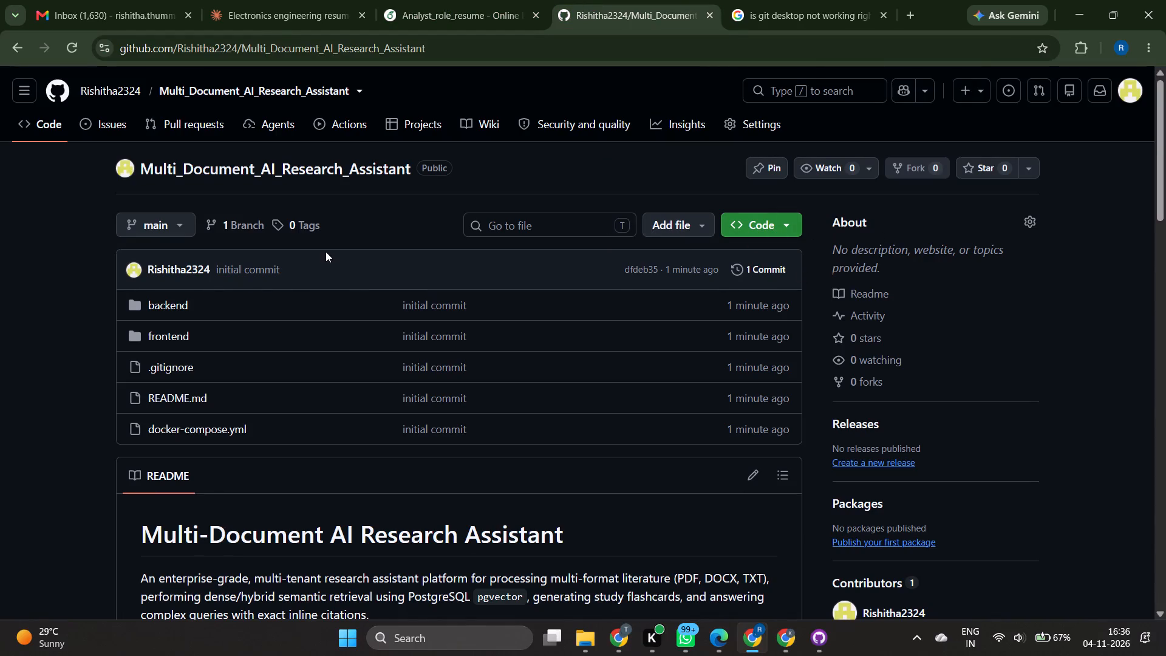
left_click(777, 228)
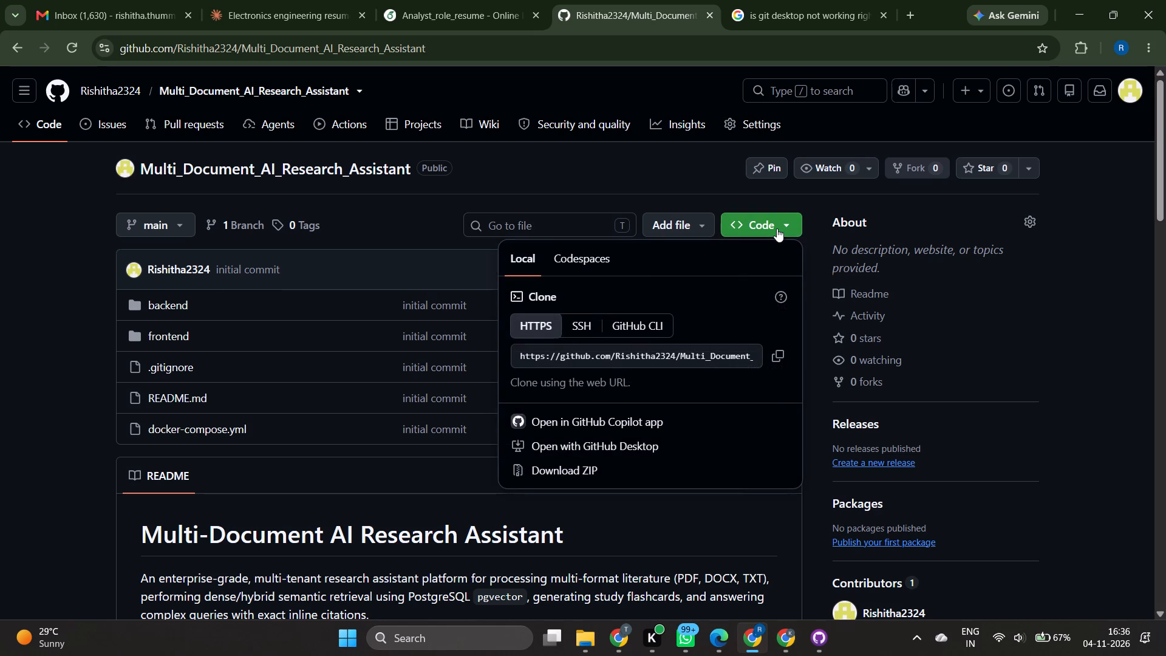
left_click(784, 350)
In the Overleaf resume, replace the Multi-Document AI Research Assistant project's GitHub link with the copied Multi_Document_AI_Research_Assistant.git URL.
left_click(473, 0)
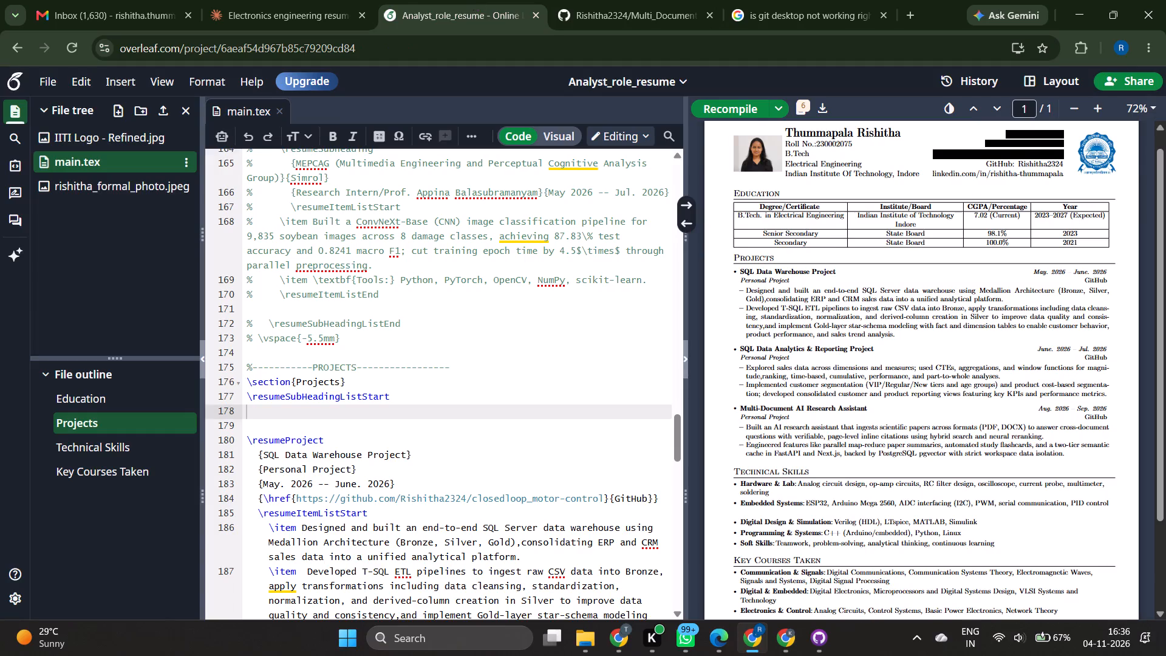
scroll(472, 376, "down", 8)
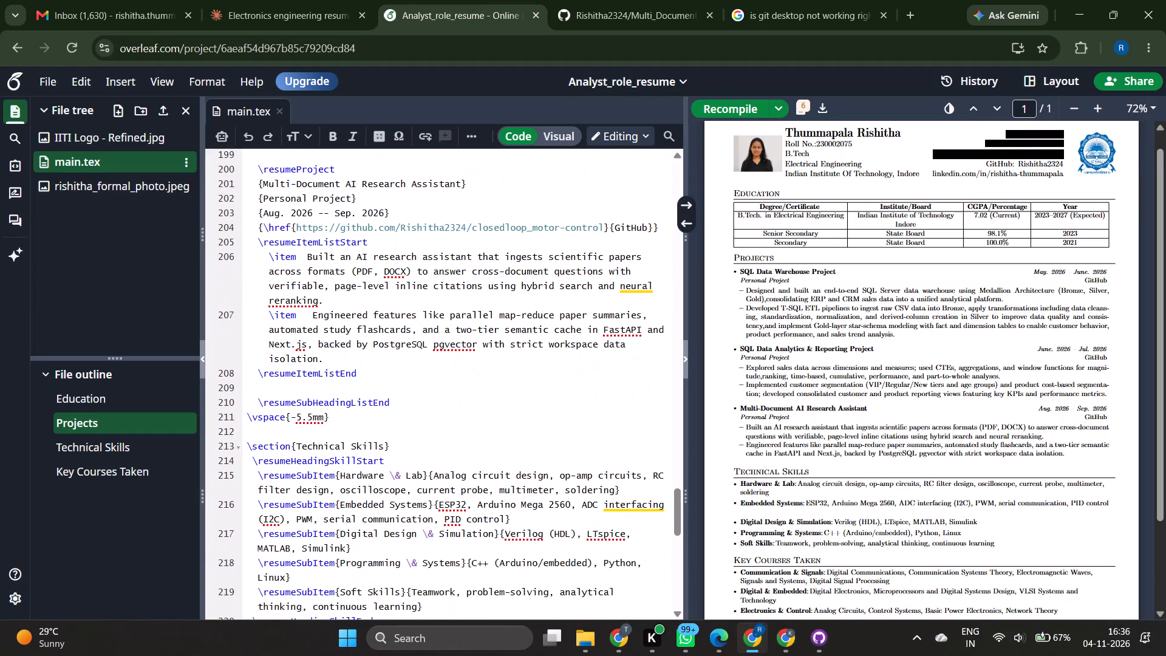
scroll(472, 376, "down", 3)
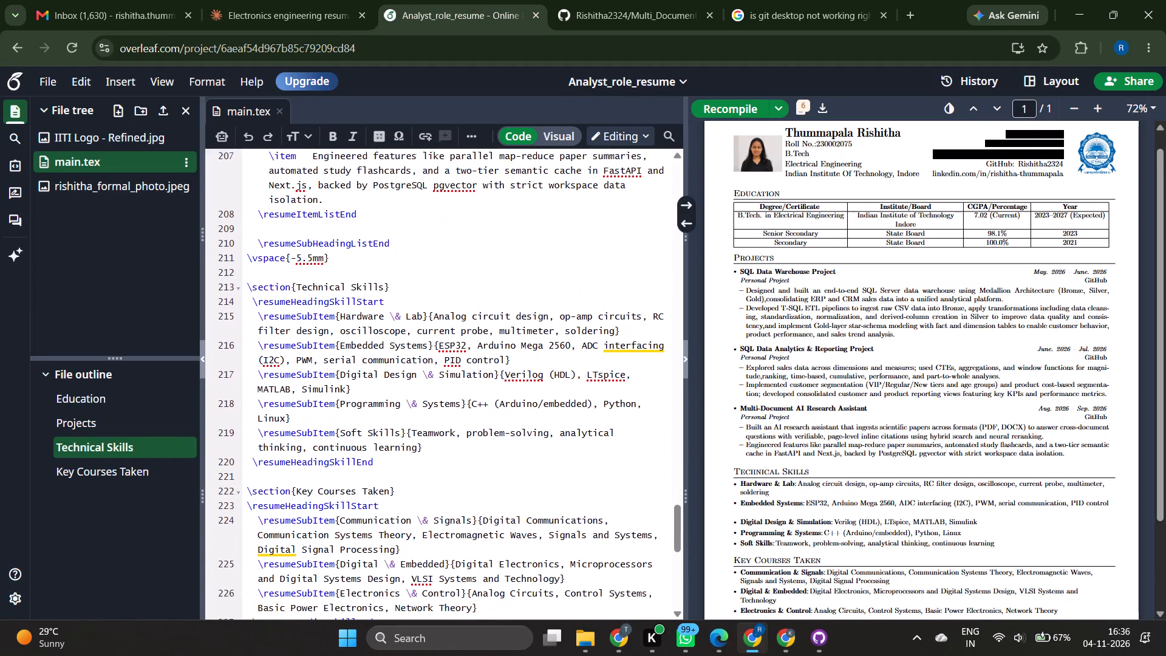
scroll(472, 376, "down", 3)
scroll(455, 388, "up", 1)
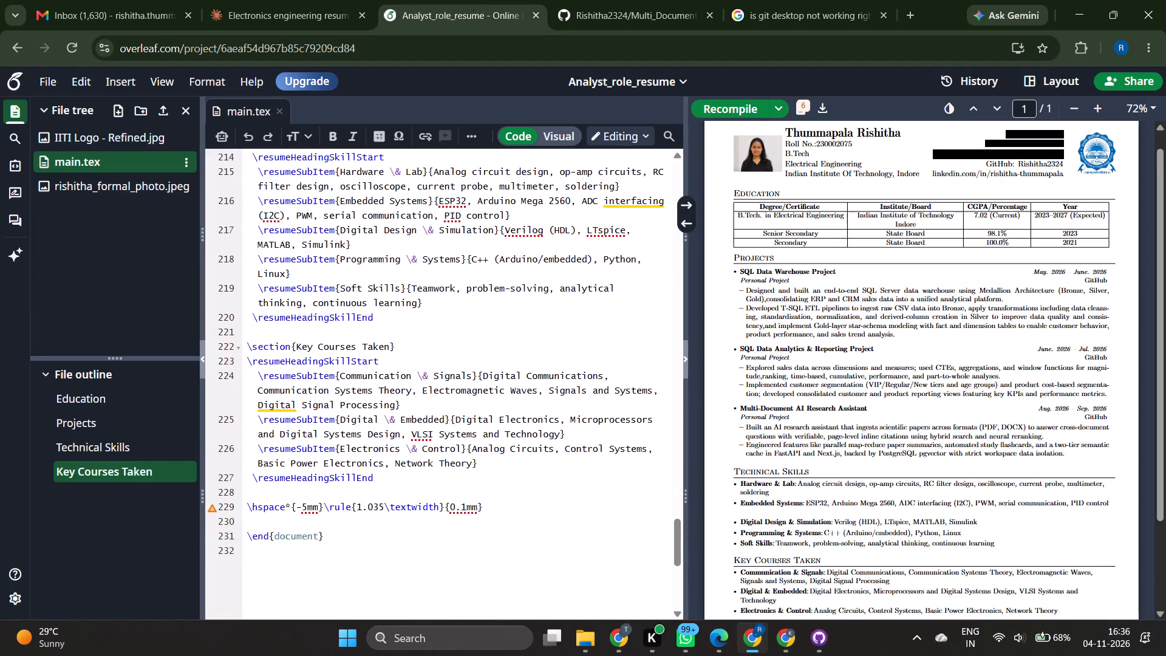
scroll(455, 388, "up", 3)
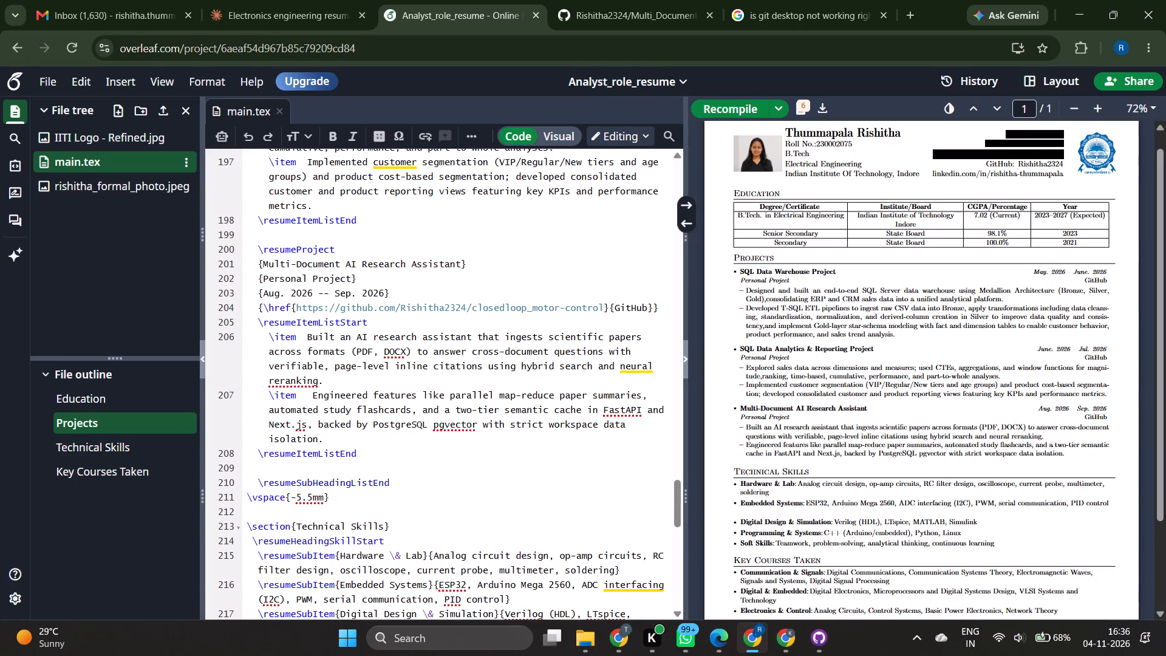
left_click_drag(602, 309, 398, 312)
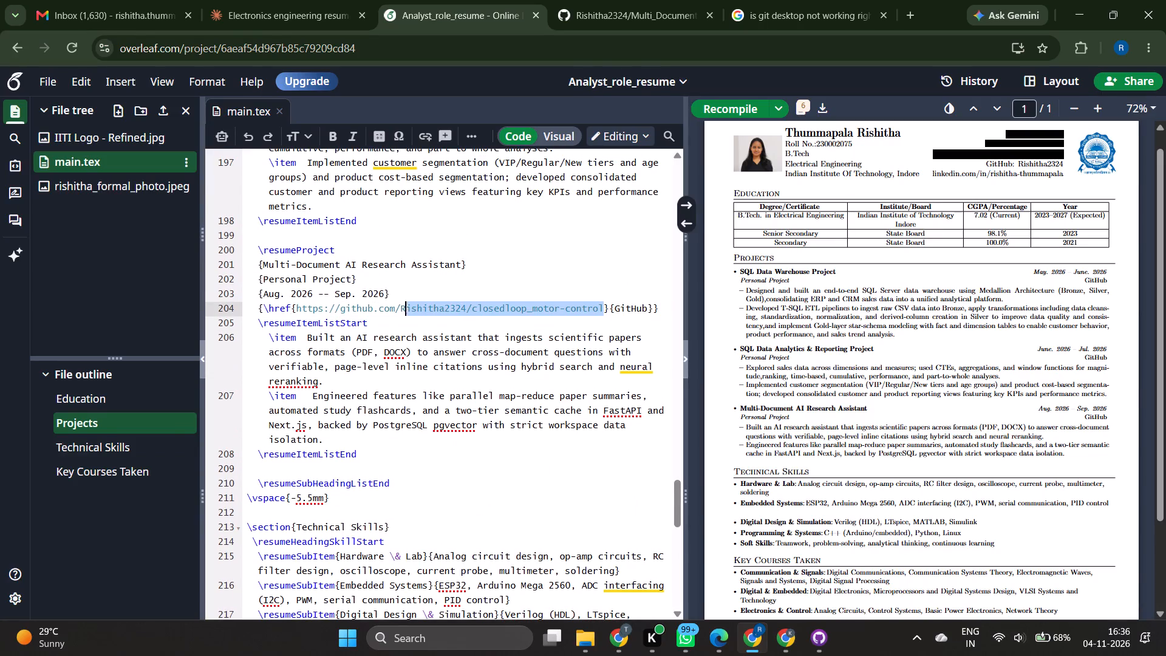
left_click_drag(398, 312, 299, 314)
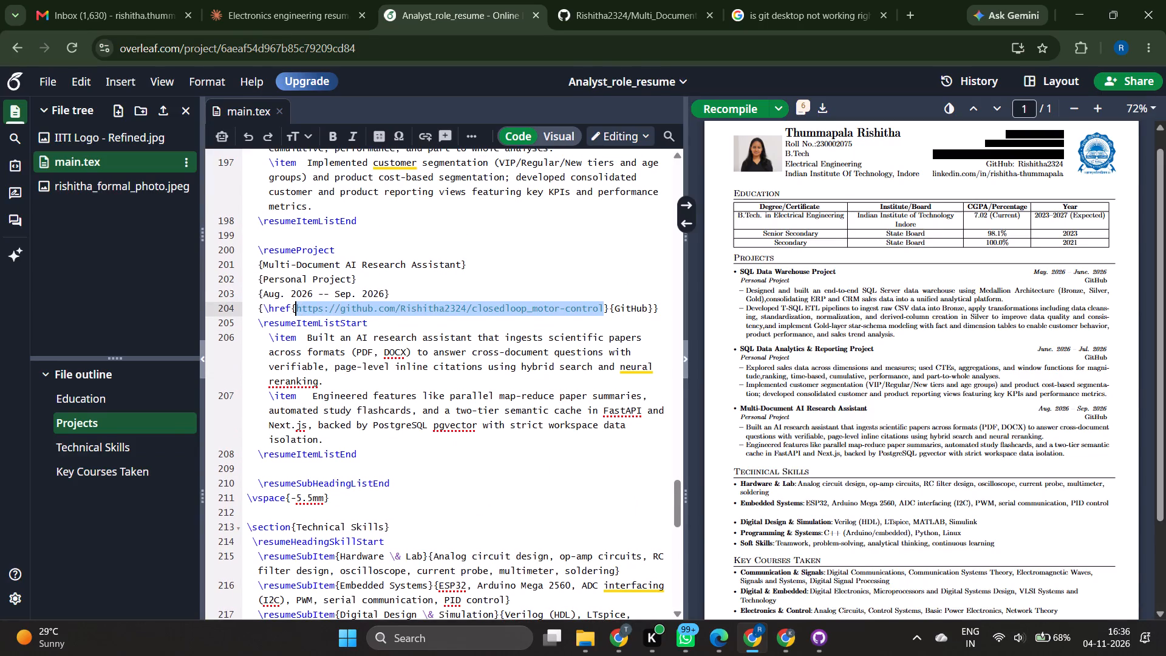
left_click_drag(299, 314, 298, 314)
key("ctrl+v")
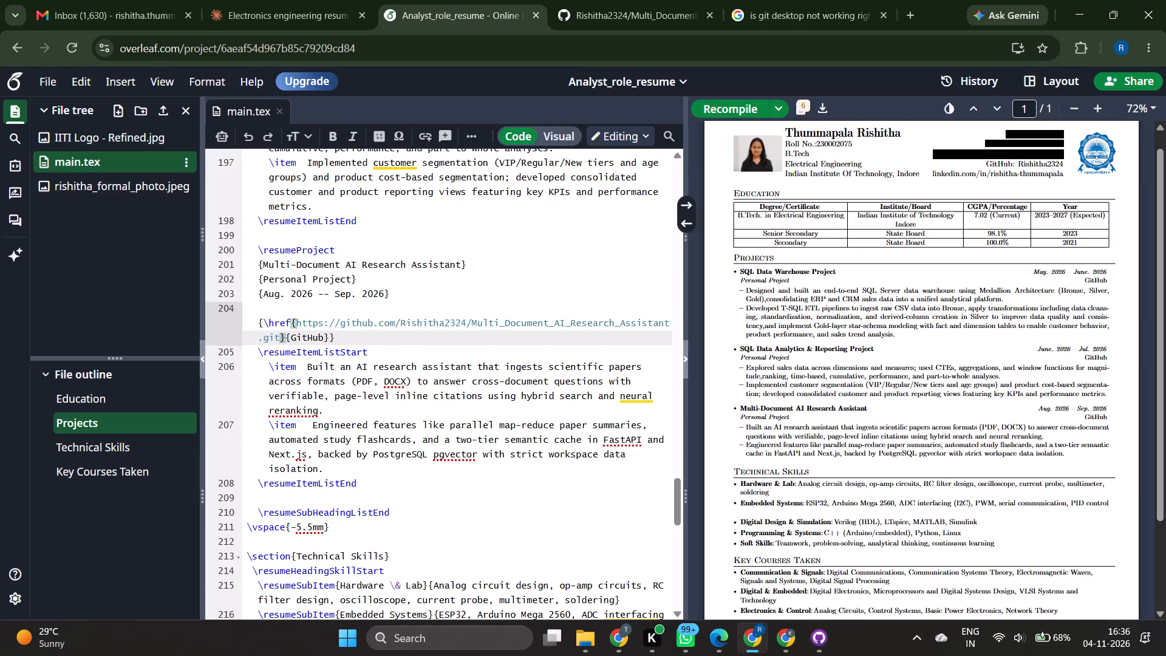
Open the SQL_Data_Analytics_Reporting_Project repository from the GitHub account's repository list and copy its HTTPS clone URL.
scroll(418, 239, "up", 4)
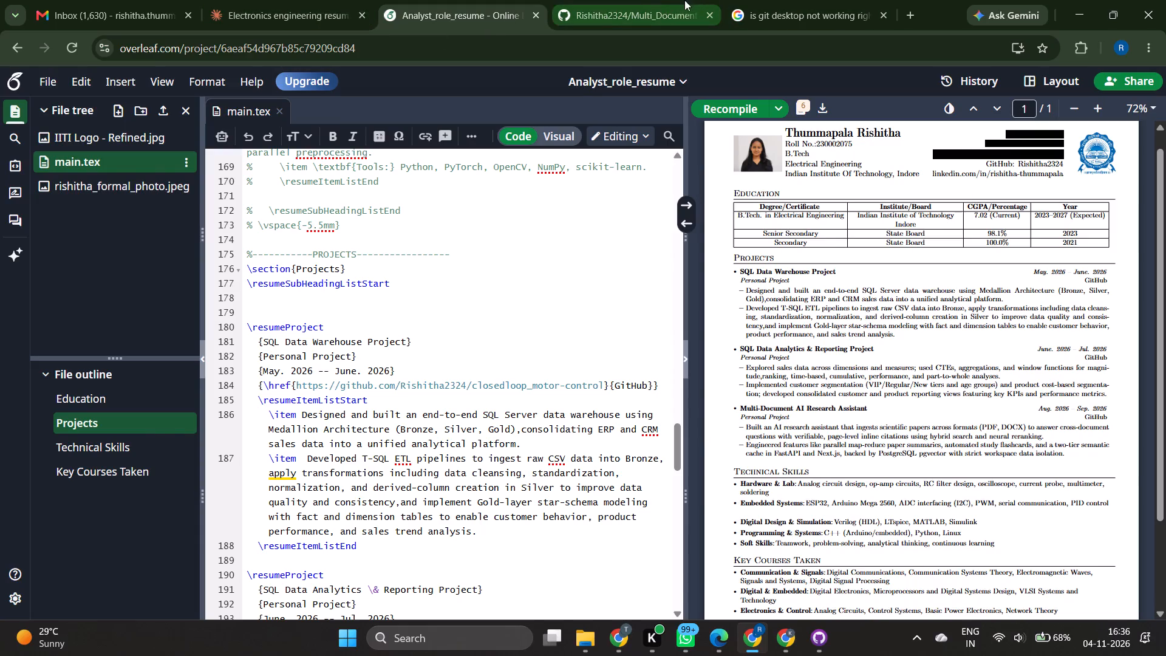
left_click(663, 0)
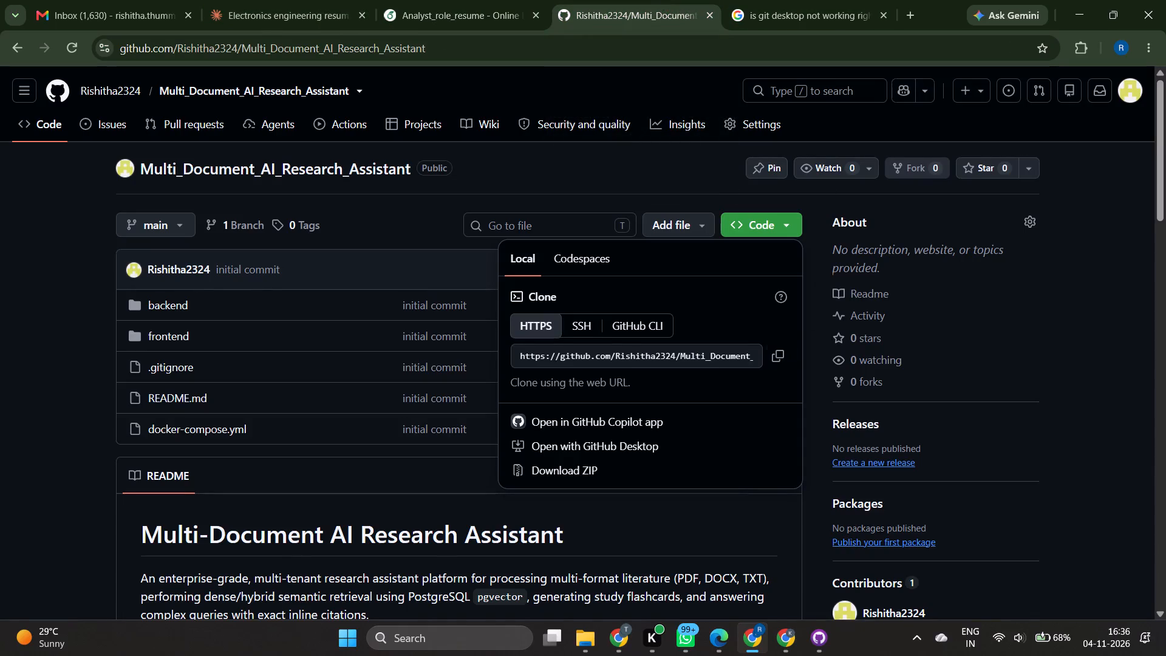
scroll(731, 354, "left", 6)
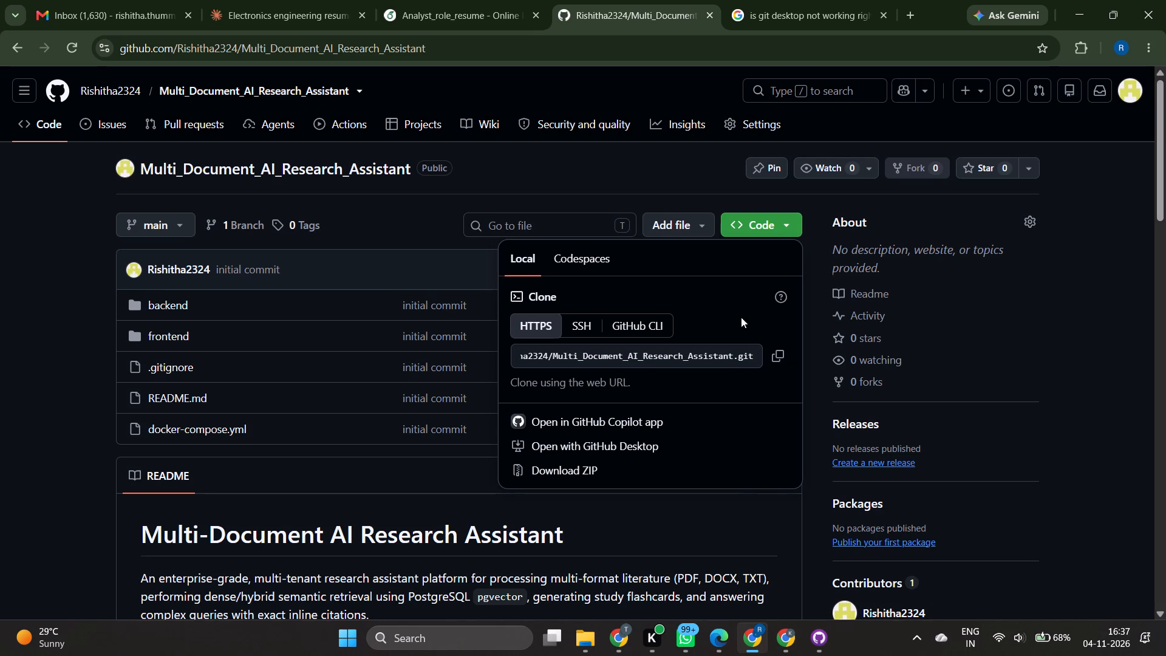
left_click(88, 92)
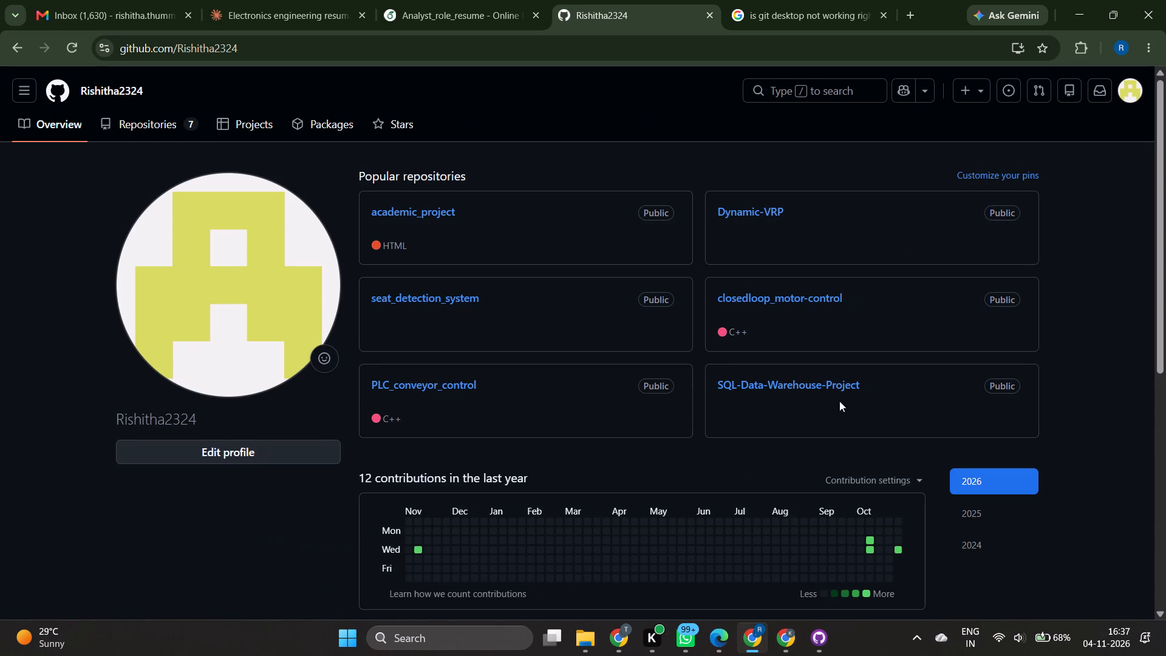
scroll(826, 403, "down", 1)
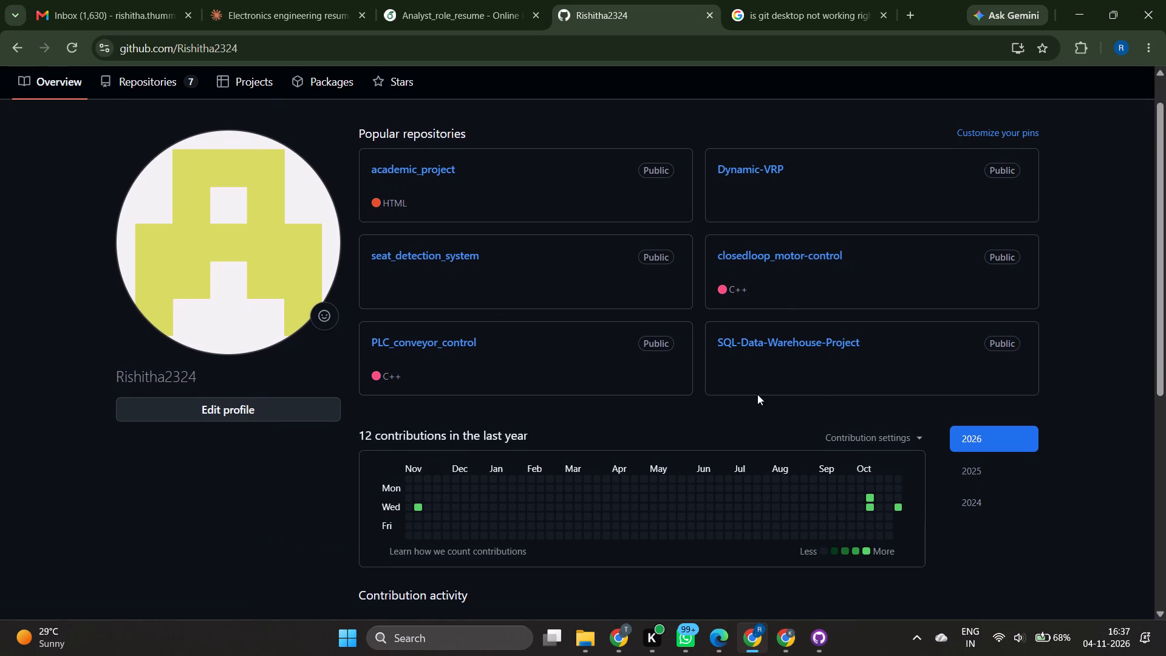
left_click(134, 80)
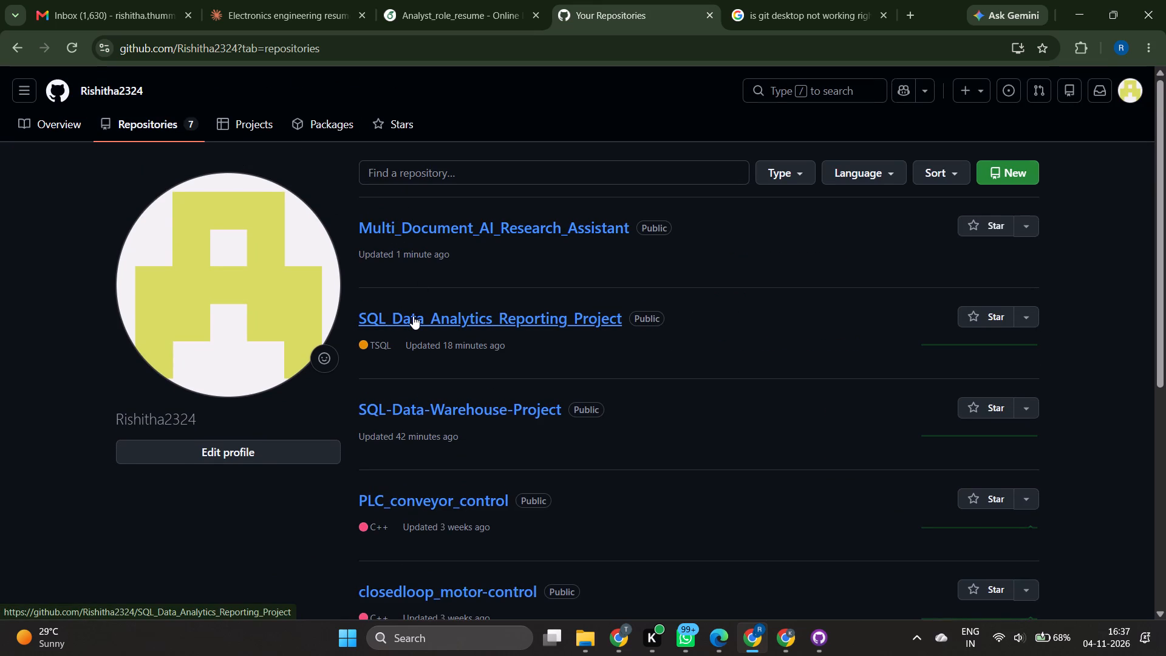
left_click(413, 316)
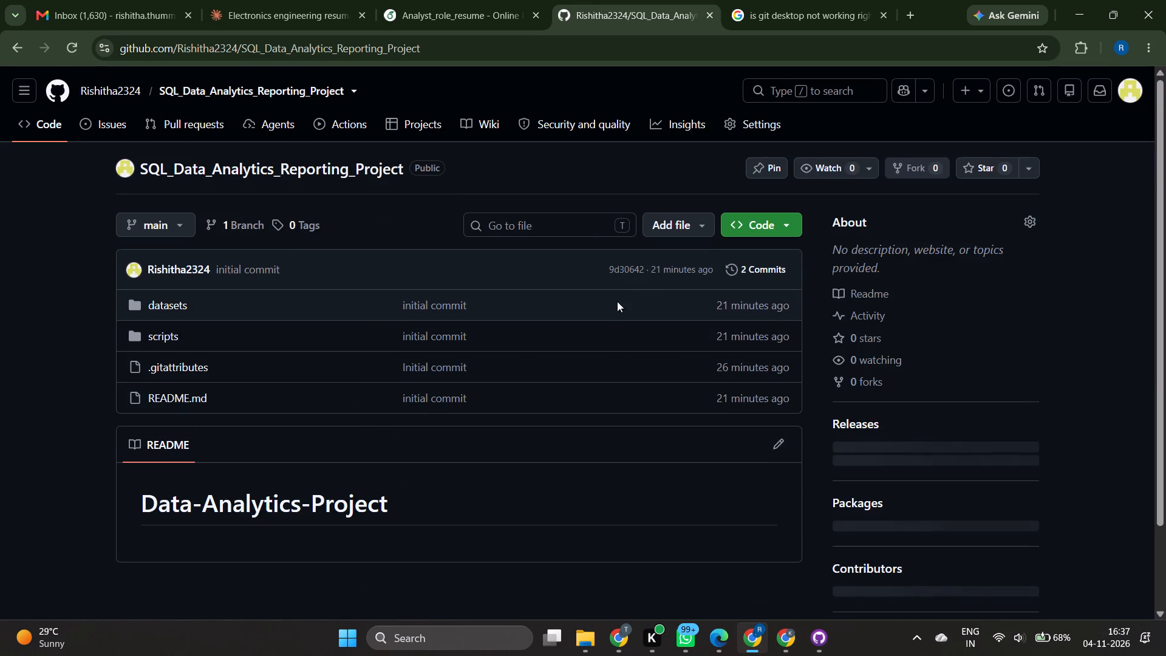
left_click(761, 218)
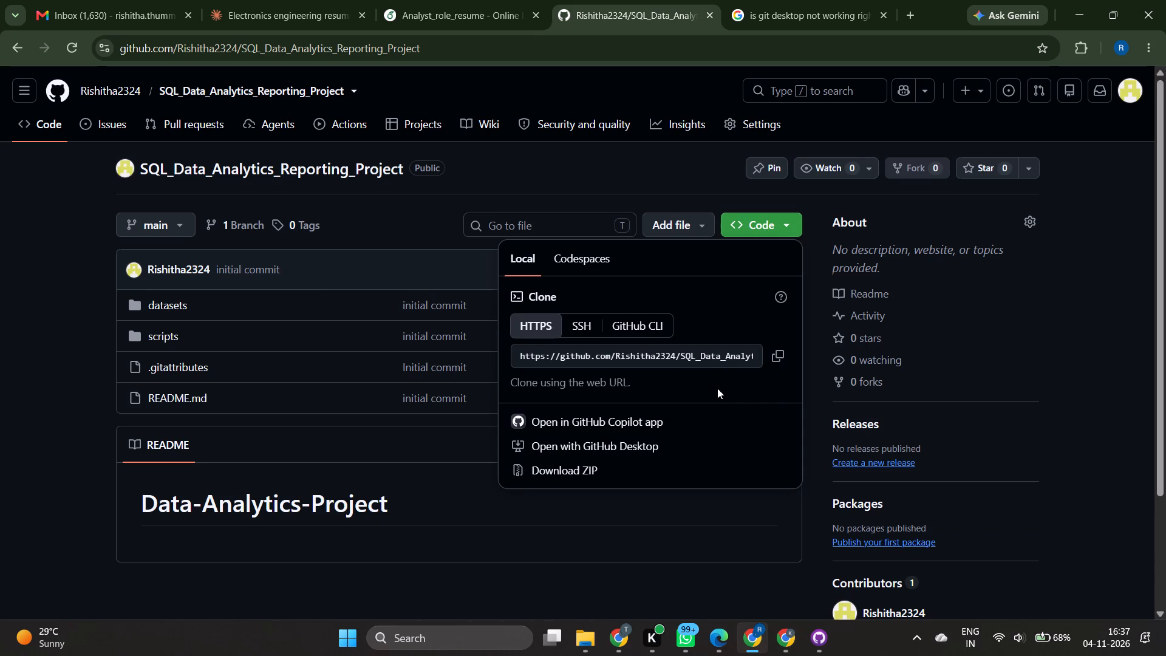
left_click(774, 358)
scroll(585, 359, "left", 4)
scroll(585, 359, "right", 2)
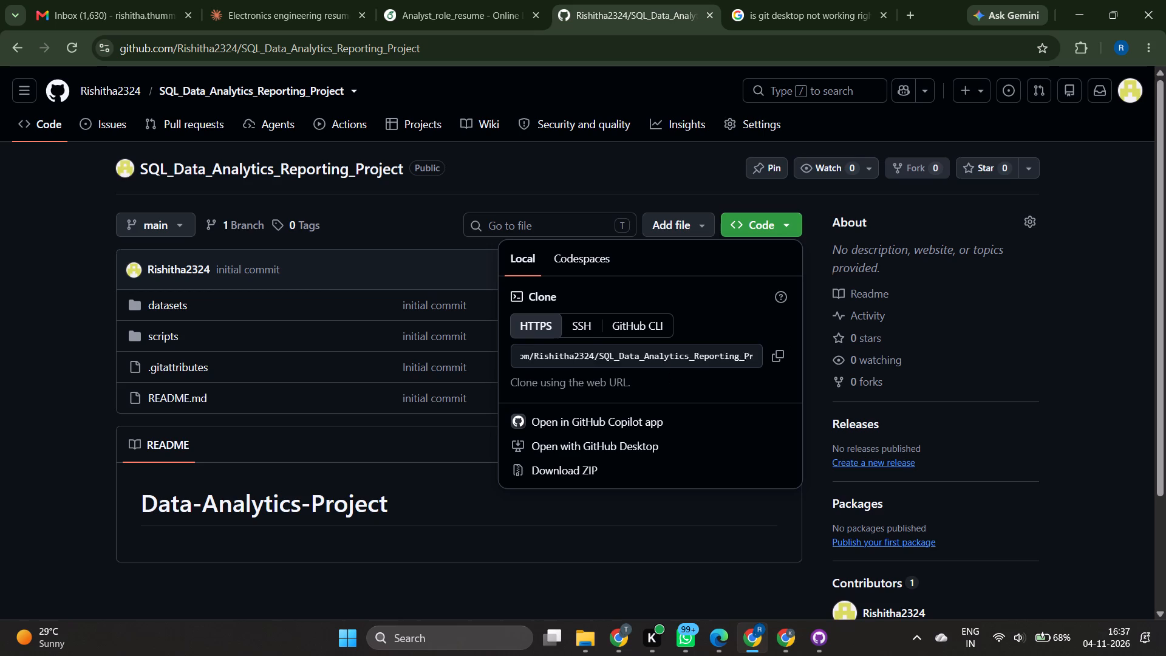
scroll(585, 359, "right", 3)
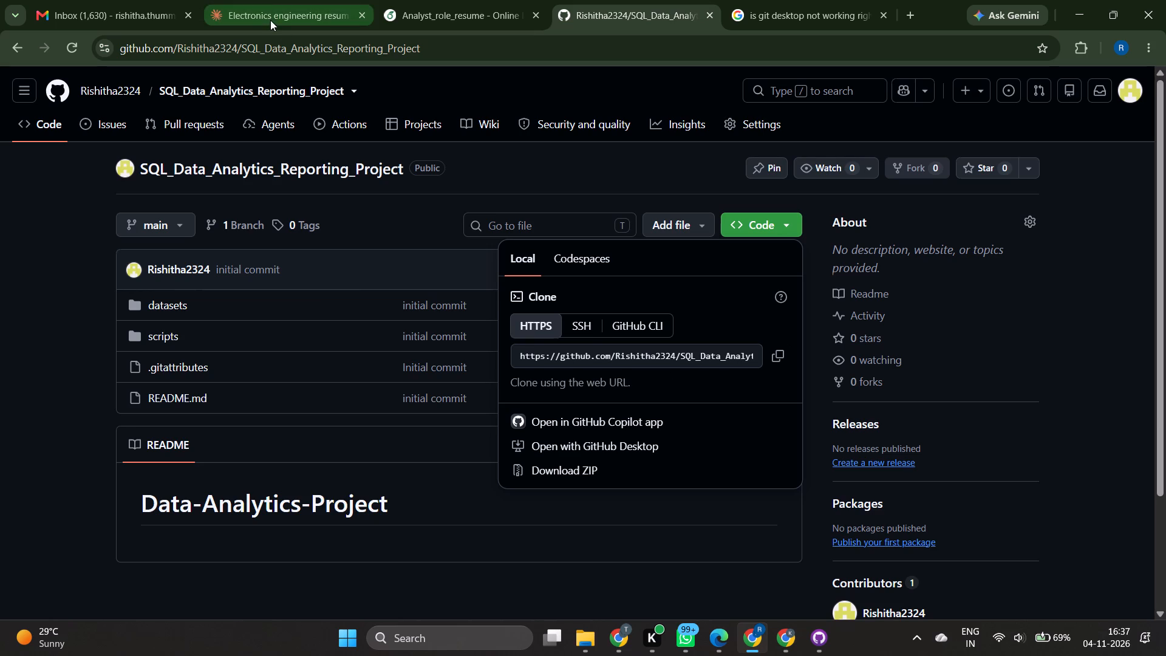
In the Overleaf resume, replace the SQL Data Analytics & Reporting Project's GitHub link with the copied SQL_Data_Analytics_Reporting_Project.git URL.
left_click(429, 0)
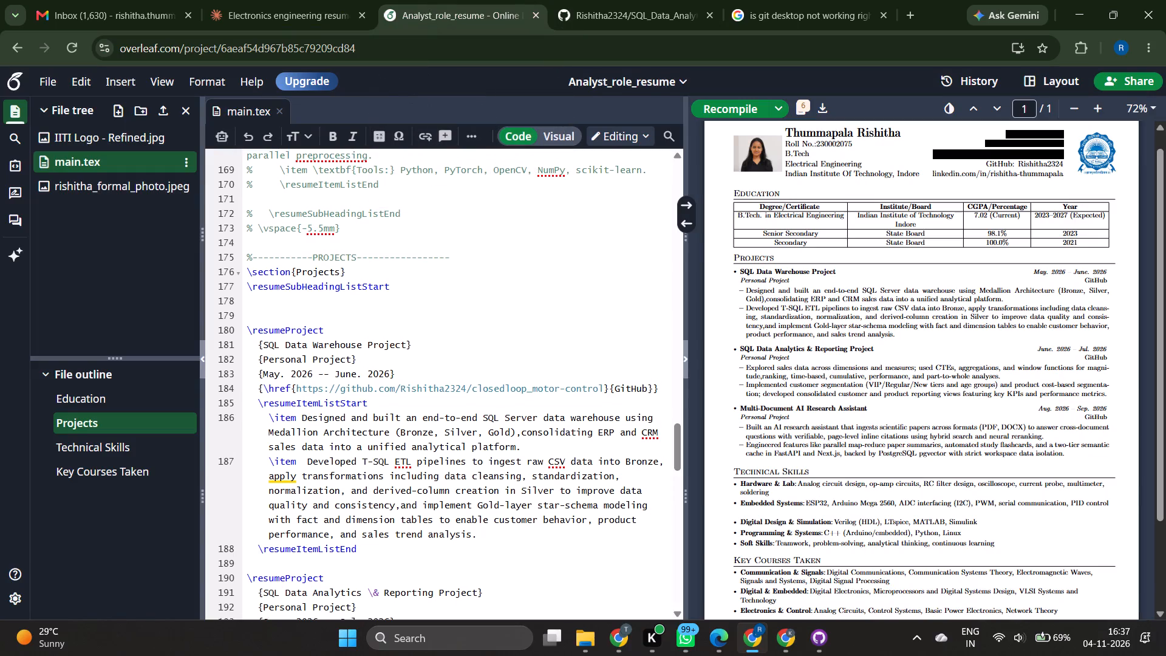
left_click(615, 0)
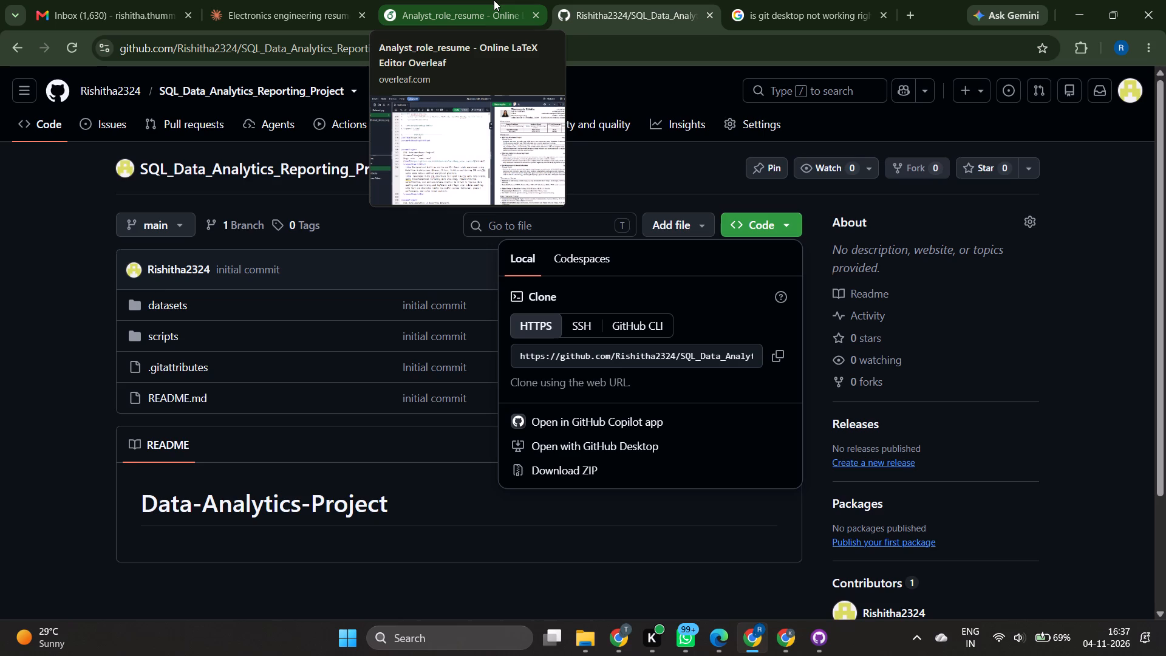
left_click(477, 1)
scroll(503, 371, "down", 4)
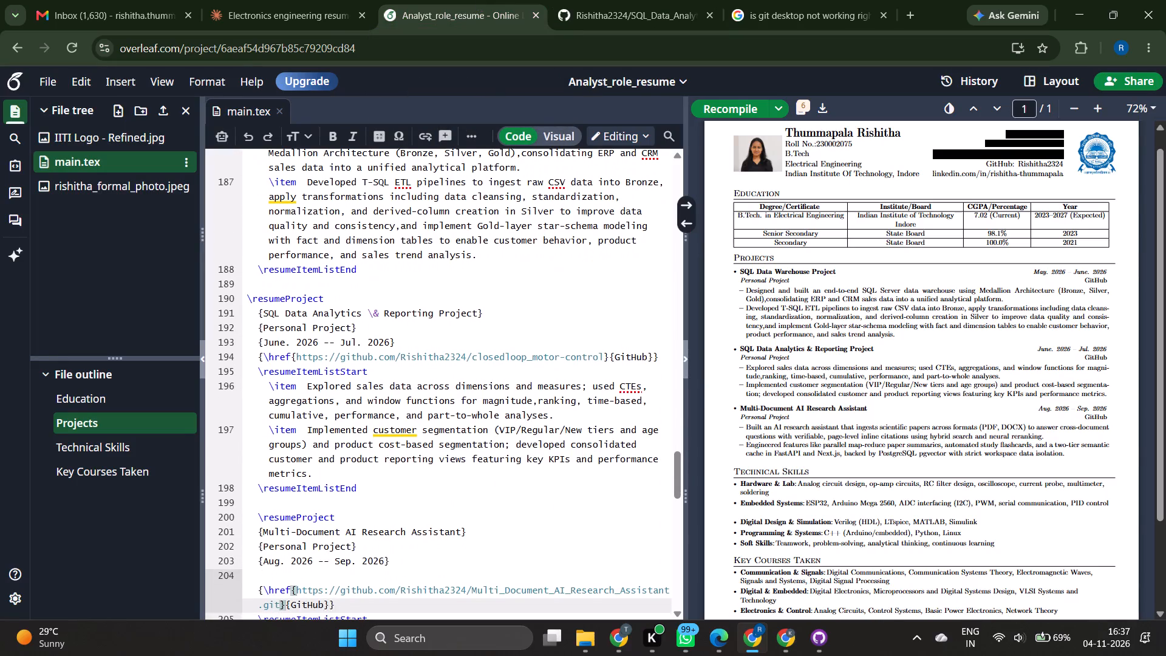
left_click_drag(602, 360, 416, 360)
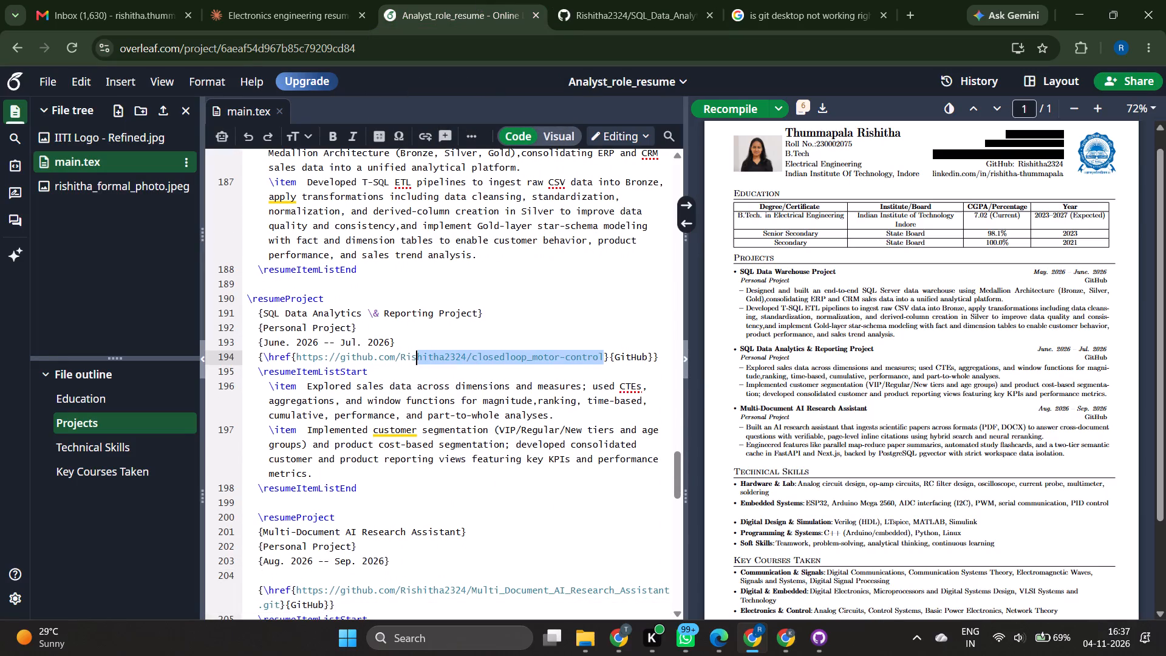
left_click_drag(416, 360, 299, 361)
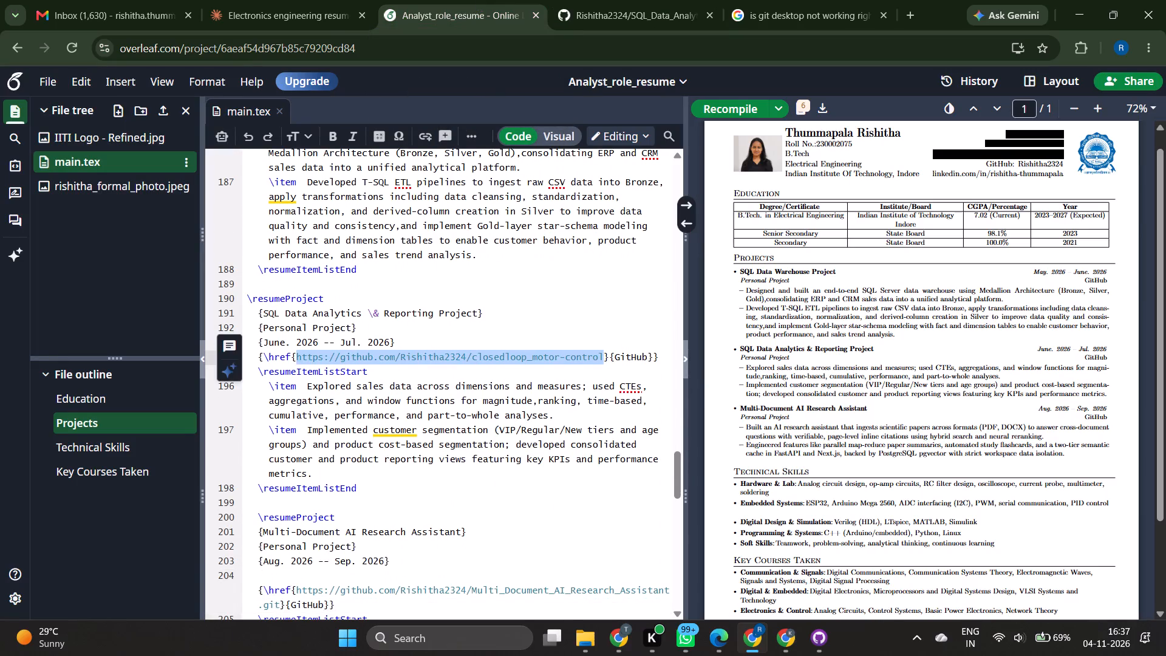
key("ctrl+v")
Open the SQL-Data-Warehouse-Project repository from the GitHub account's repository list and copy its HTTPS clone URL.
scroll(299, 361, "up", 1)
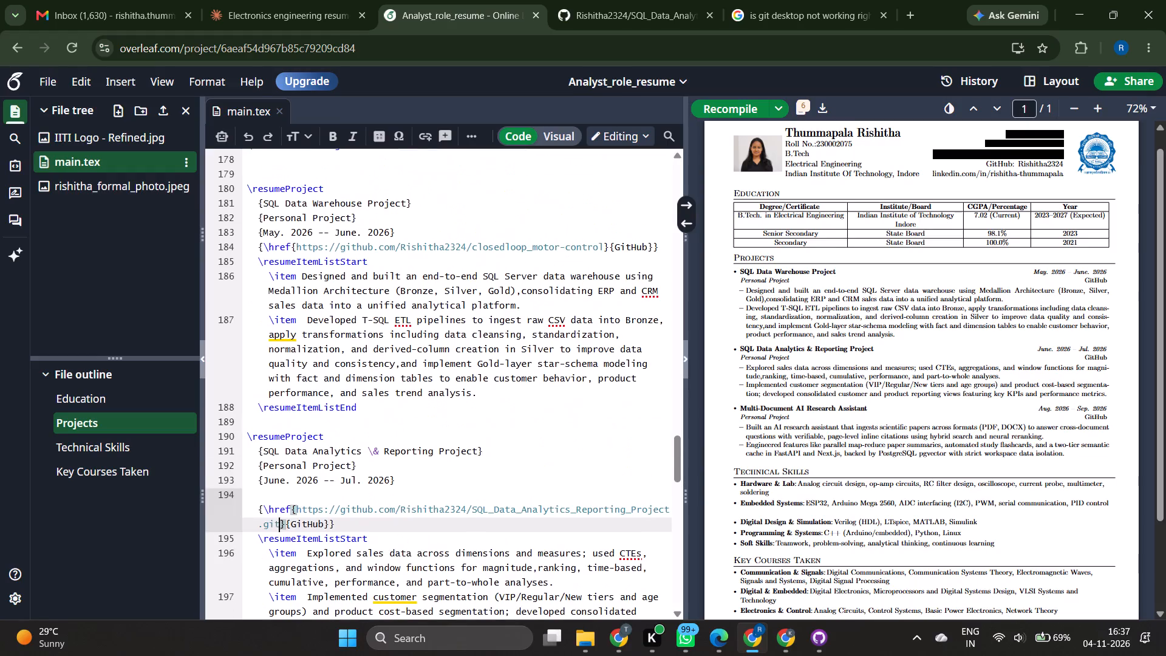
left_click(647, 0)
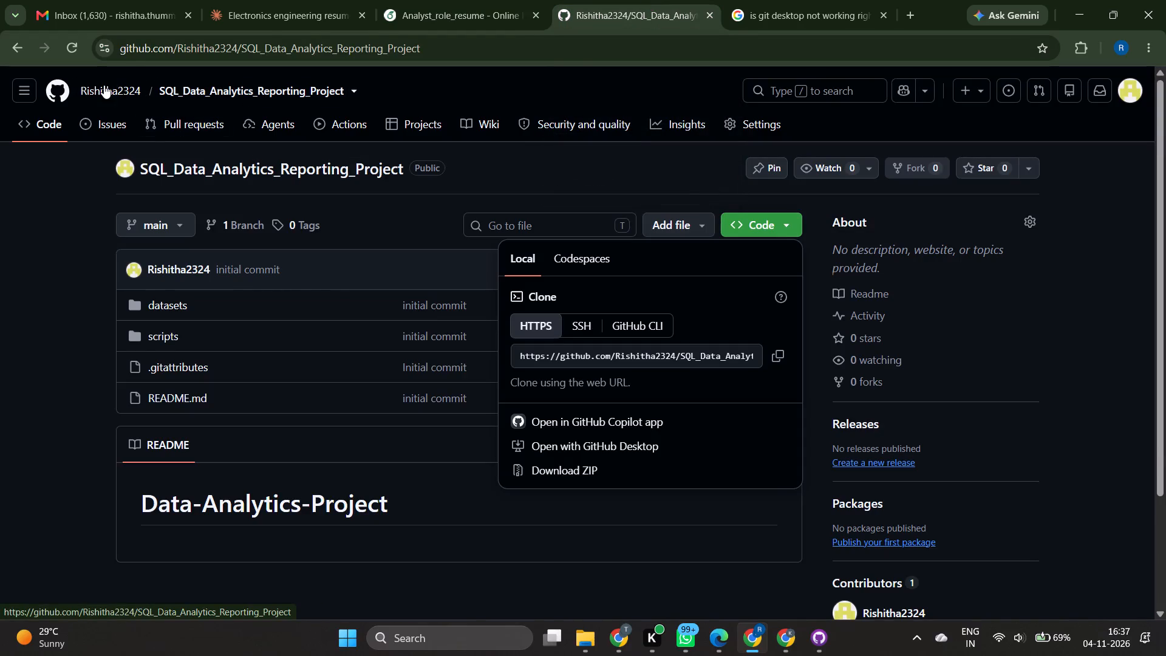
left_click(104, 85)
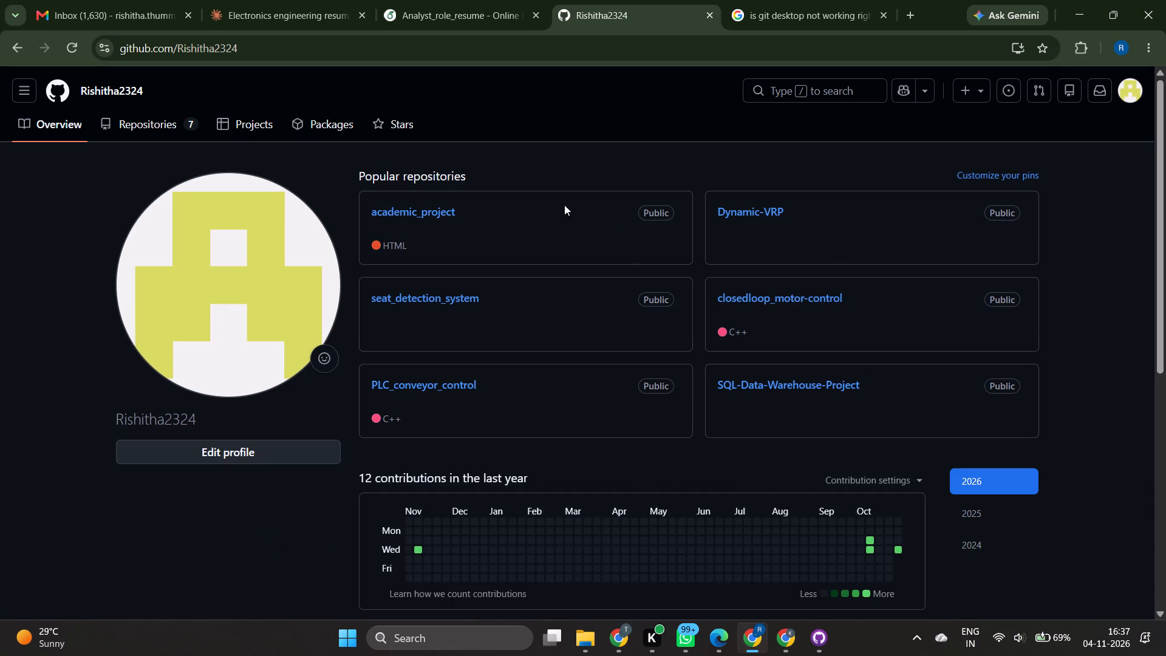
left_click(163, 123)
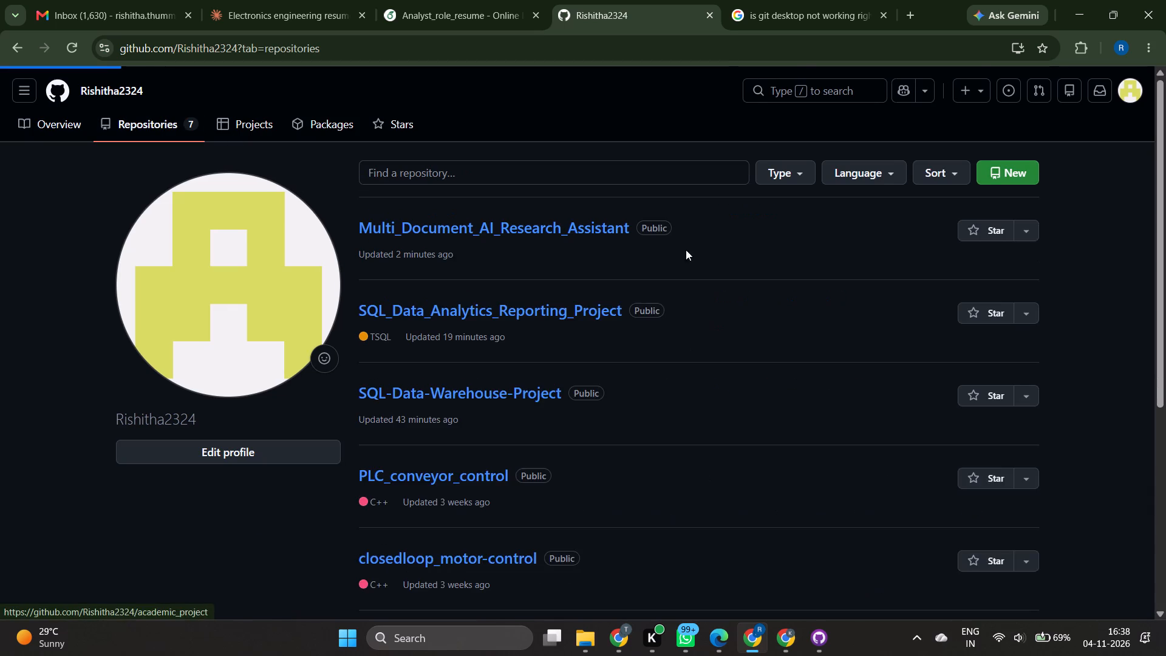
scroll(592, 306, "down", 1)
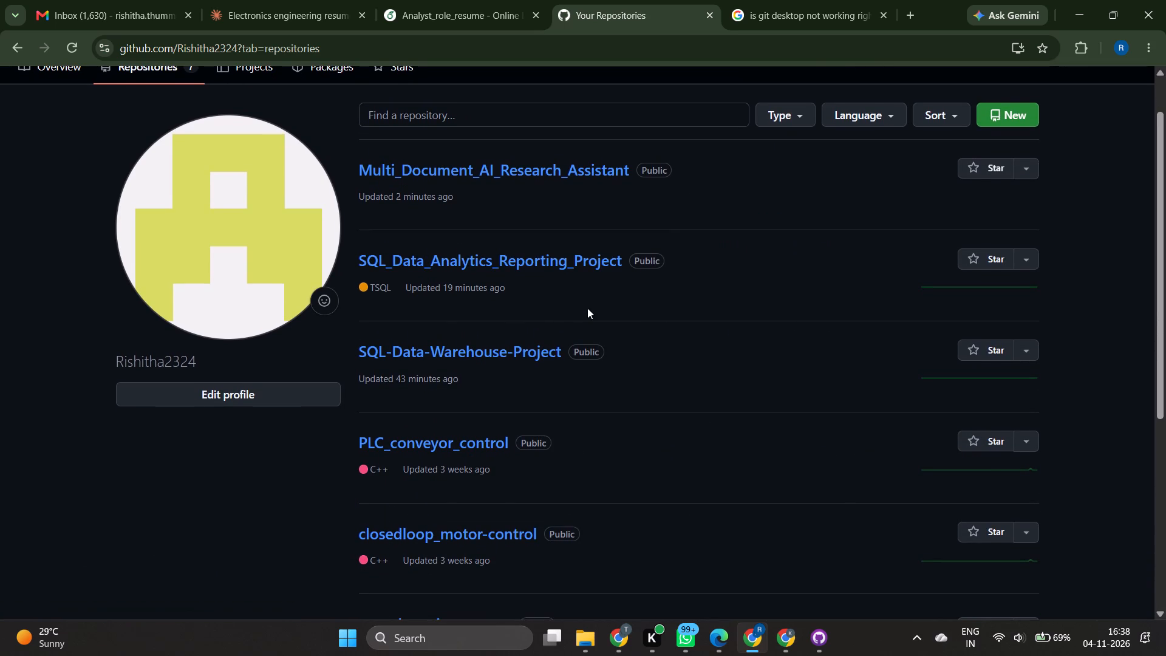
left_click(469, 349)
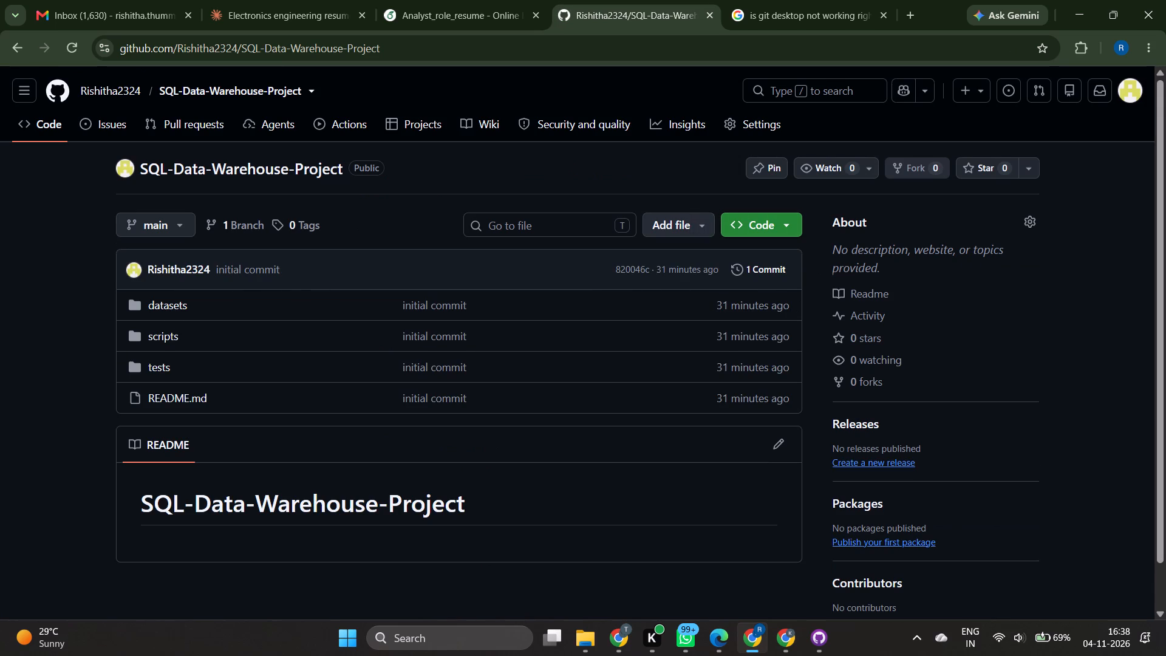
left_click(789, 222)
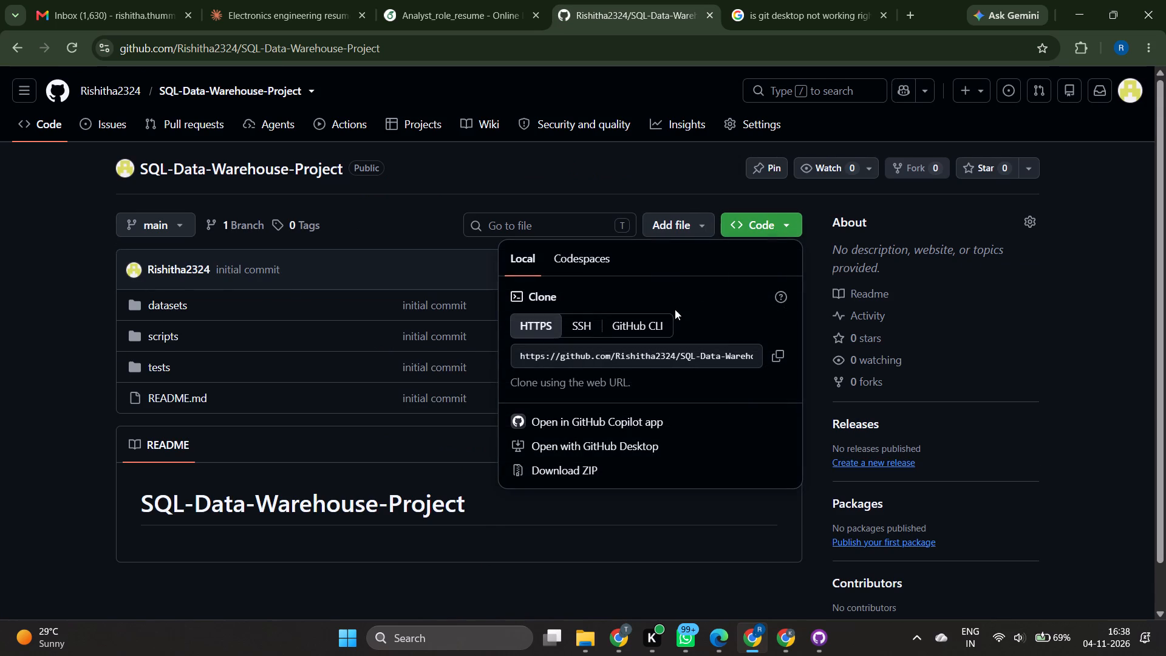
left_click(769, 360)
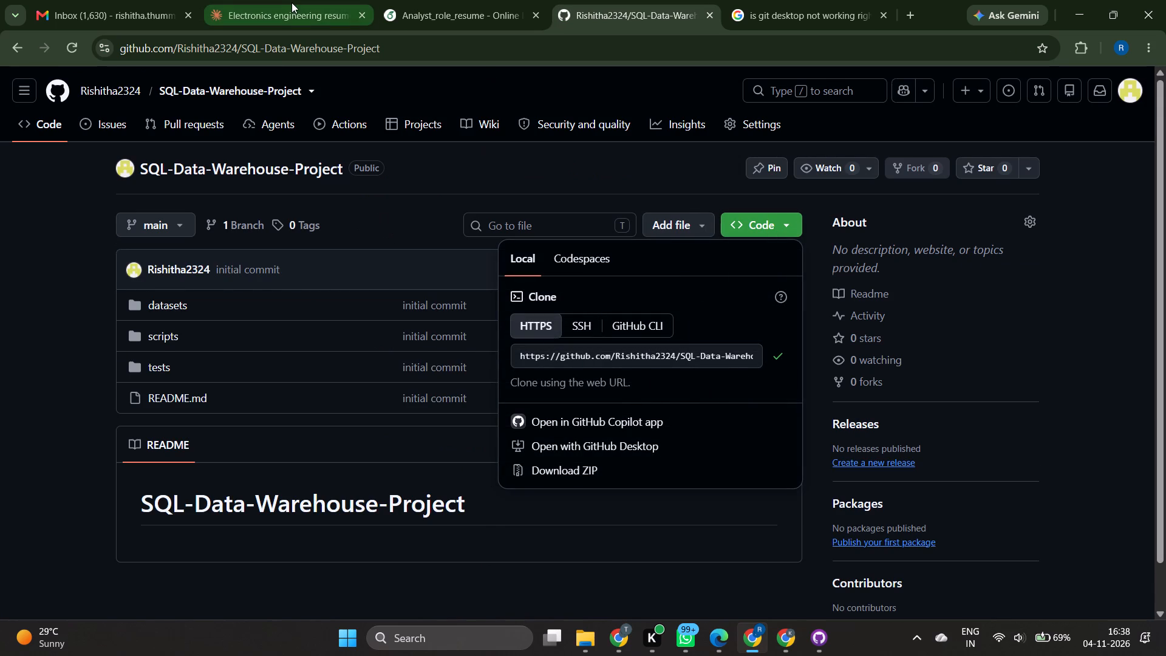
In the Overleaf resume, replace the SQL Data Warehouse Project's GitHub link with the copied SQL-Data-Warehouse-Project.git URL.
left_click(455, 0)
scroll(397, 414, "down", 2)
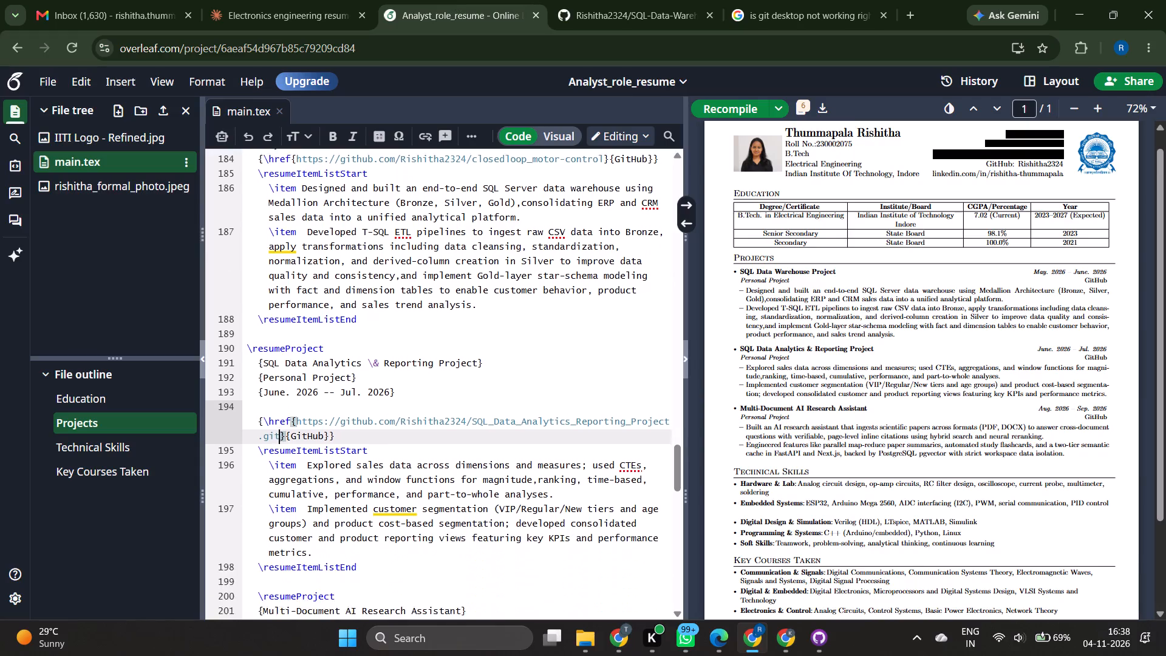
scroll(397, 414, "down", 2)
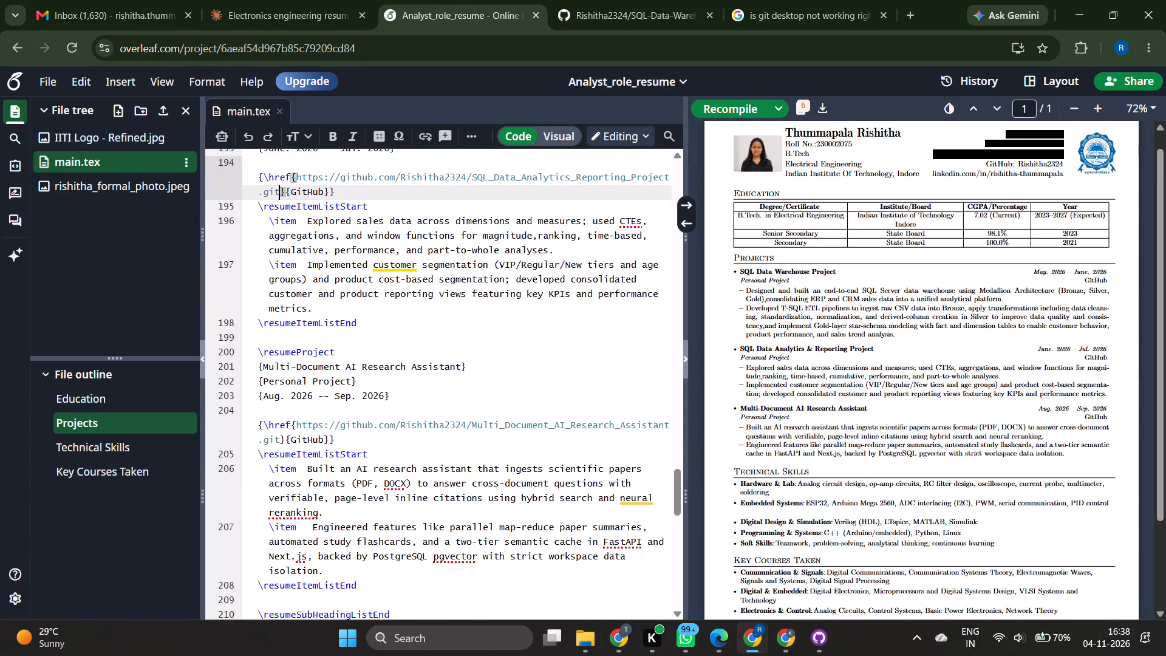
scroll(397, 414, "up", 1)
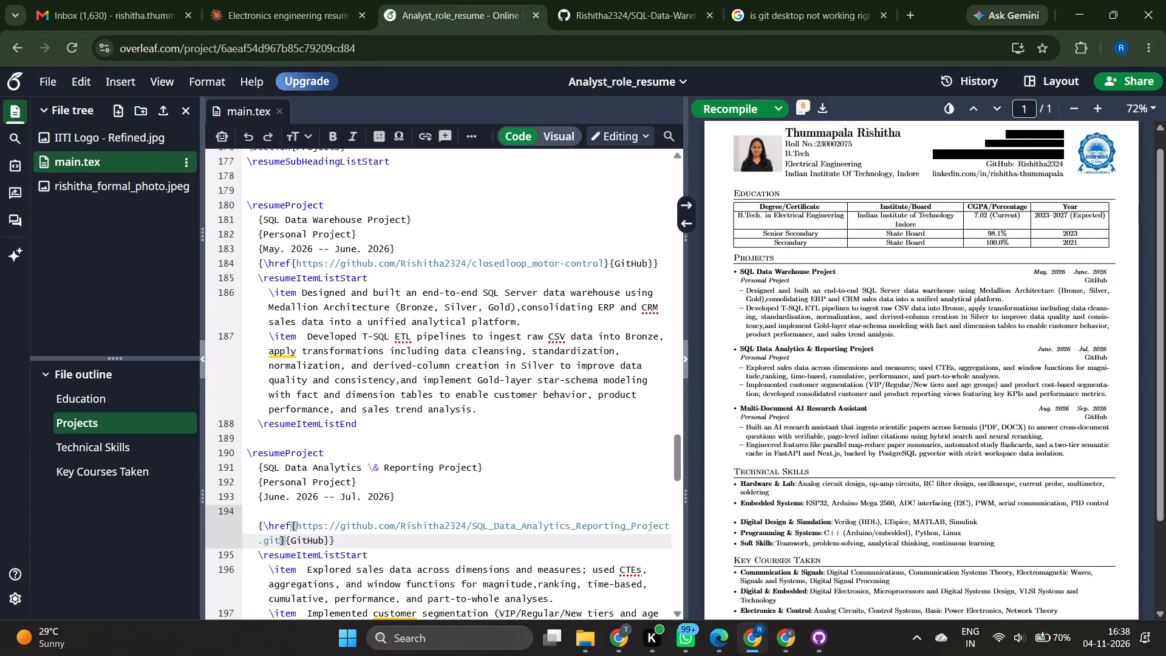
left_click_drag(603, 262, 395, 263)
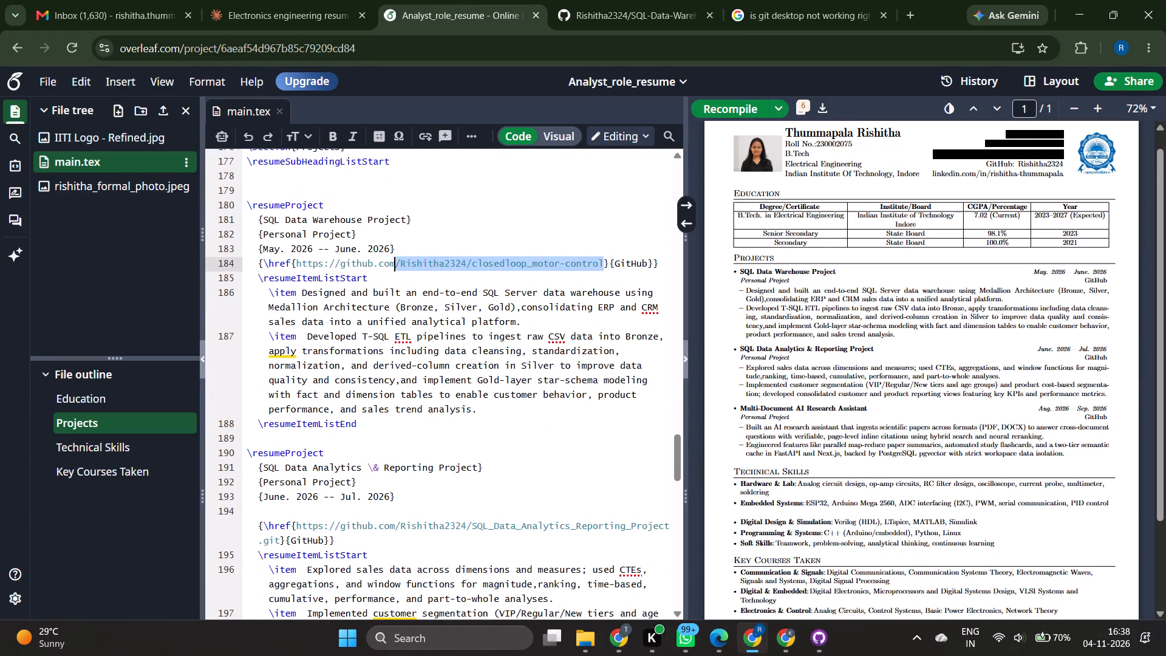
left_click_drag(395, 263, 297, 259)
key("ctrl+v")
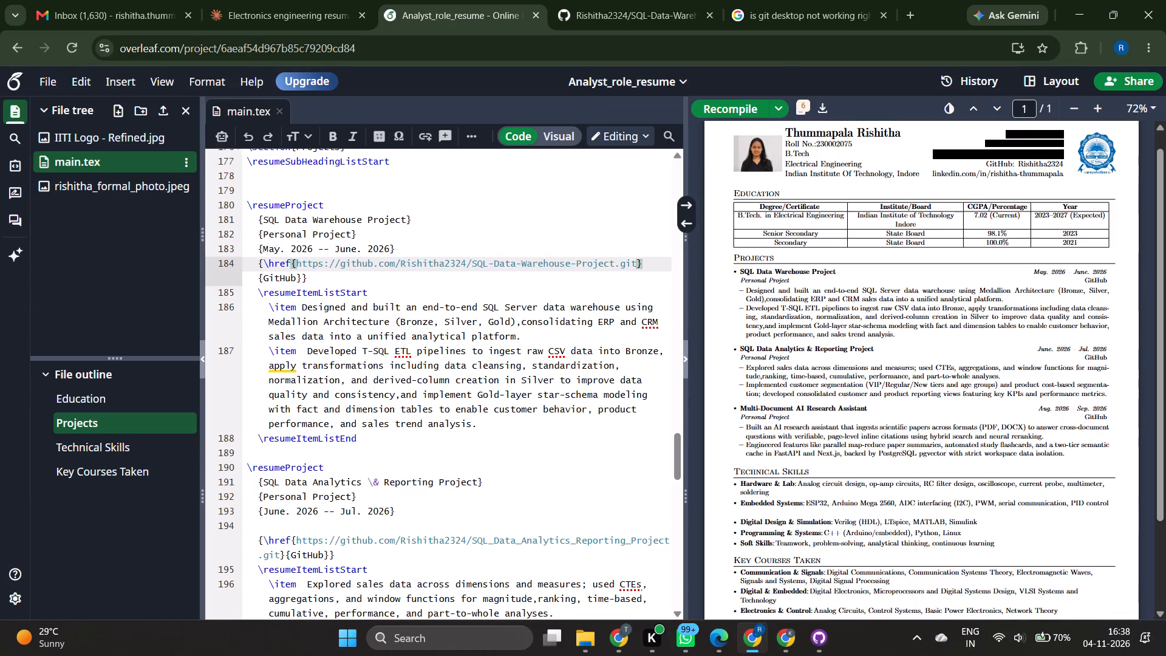
Copy the SQL-Data-Warehouse-Project repository's page address without .git and replace the SQL Data Warehouse Project's link in the Overleaf resume with it.
left_click(623, 0)
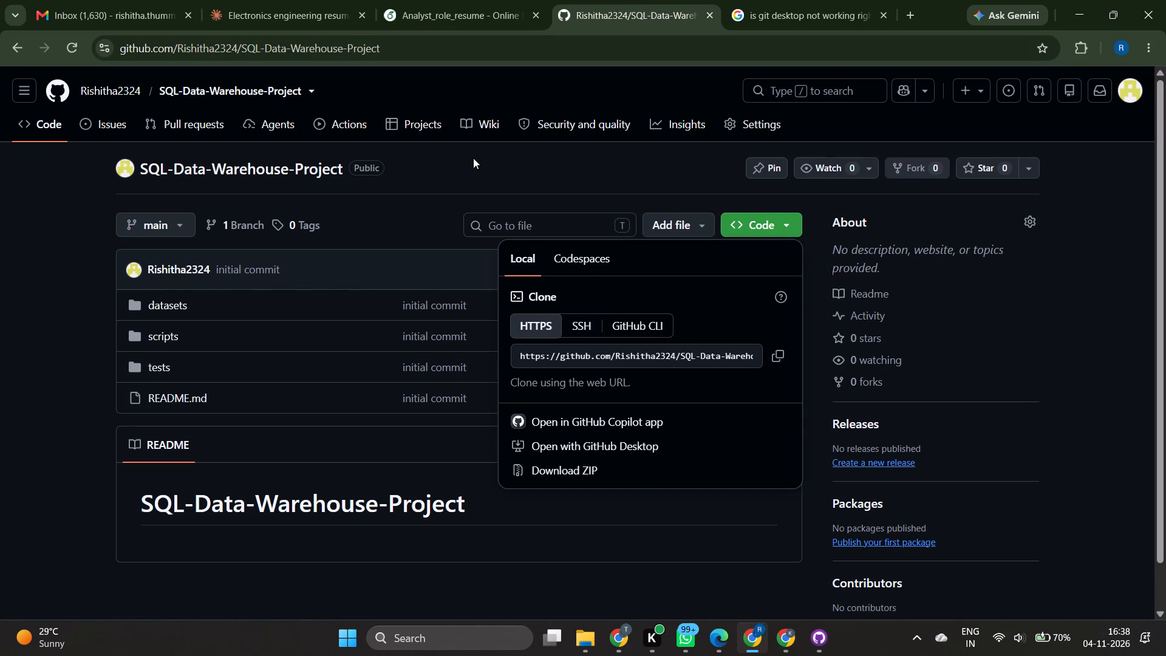
left_click_drag(395, 54, 146, 49)
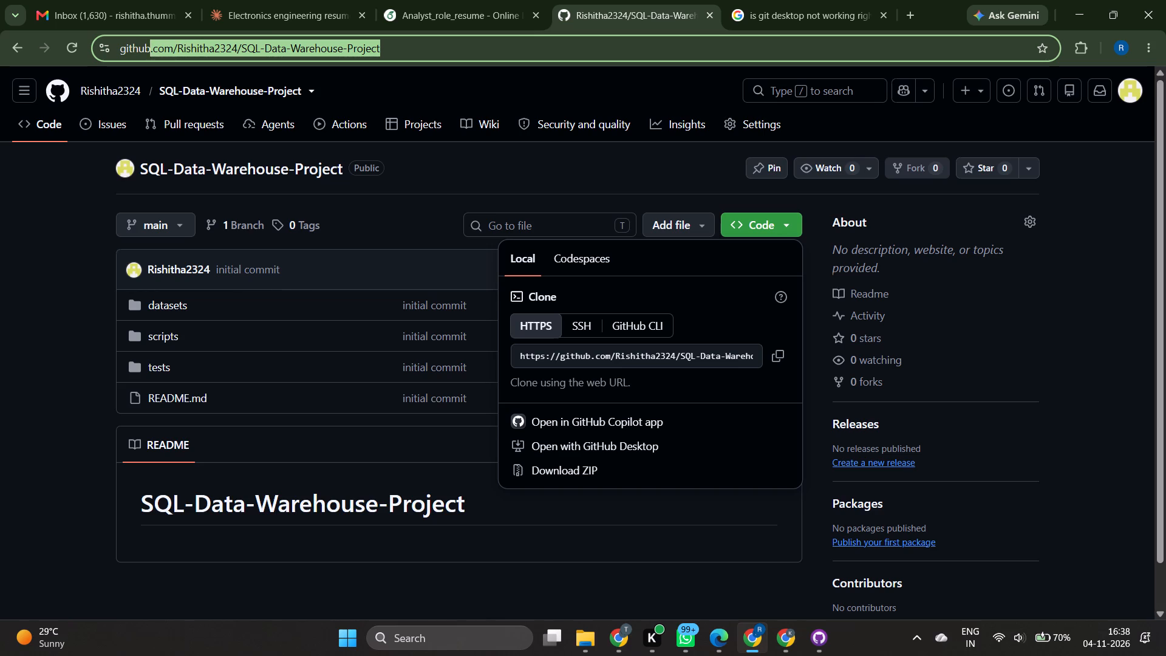
left_click_drag(146, 49, 123, 49)
key("ctrl+c")
left_click(420, 0)
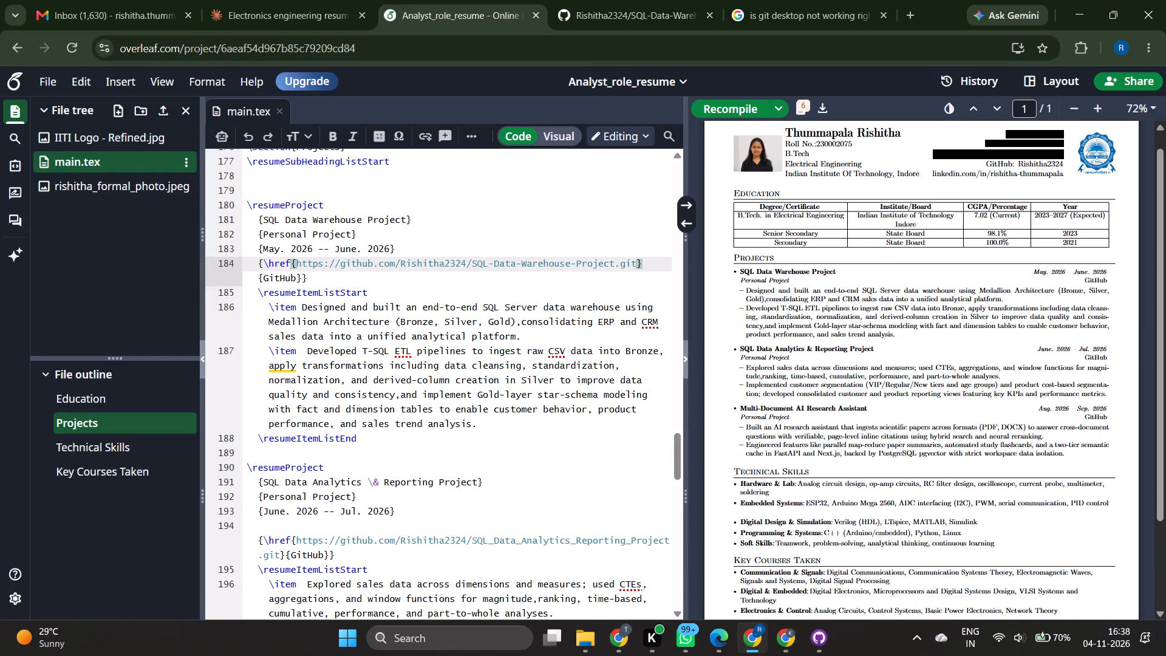
left_click_drag(635, 265, 304, 264)
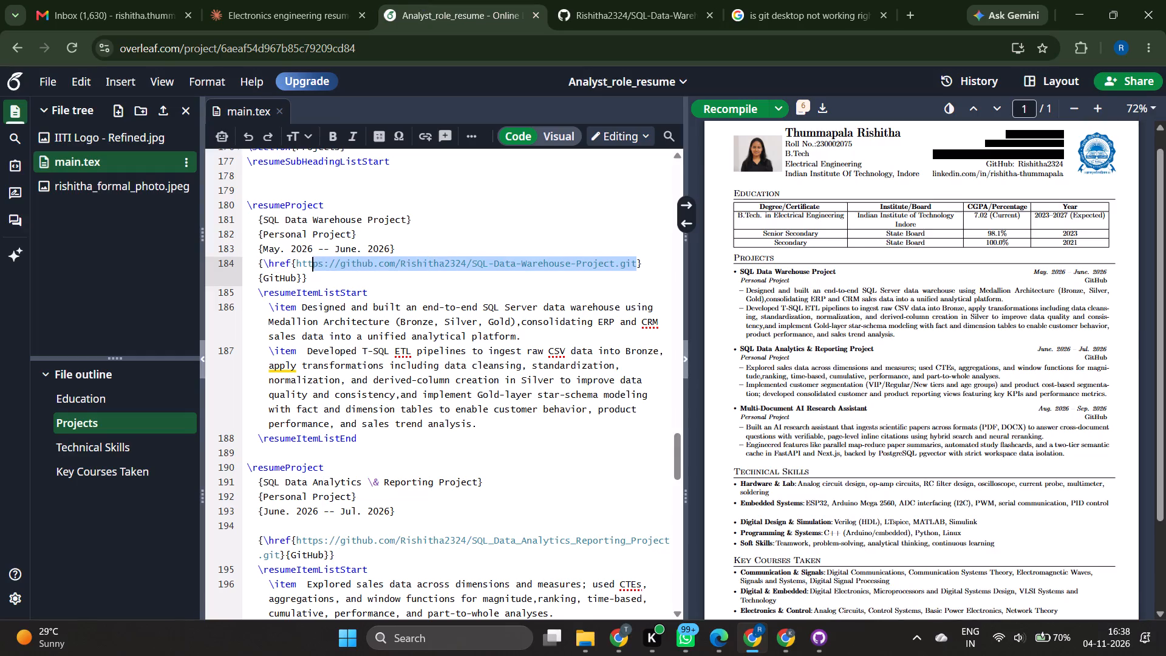
left_click_drag(304, 264, 297, 264)
key("ctrl+v")
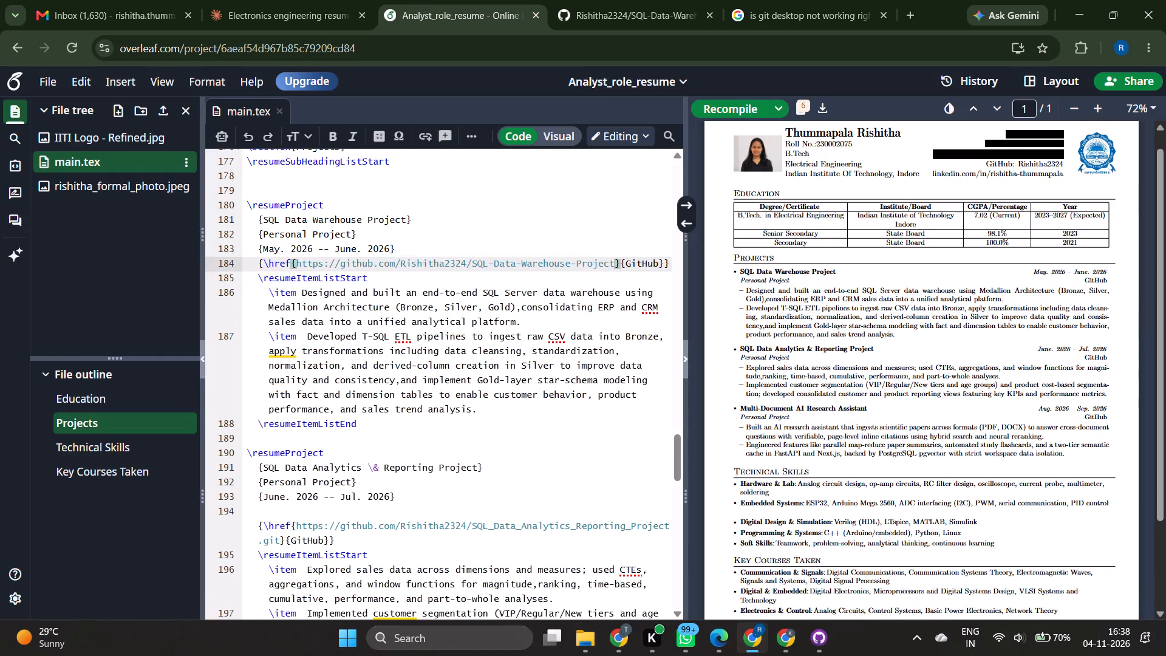
Open the Multi_Document_AI_Research_Assistant repository from the GitHub account's repository list and copy its page address.
left_click(632, 0)
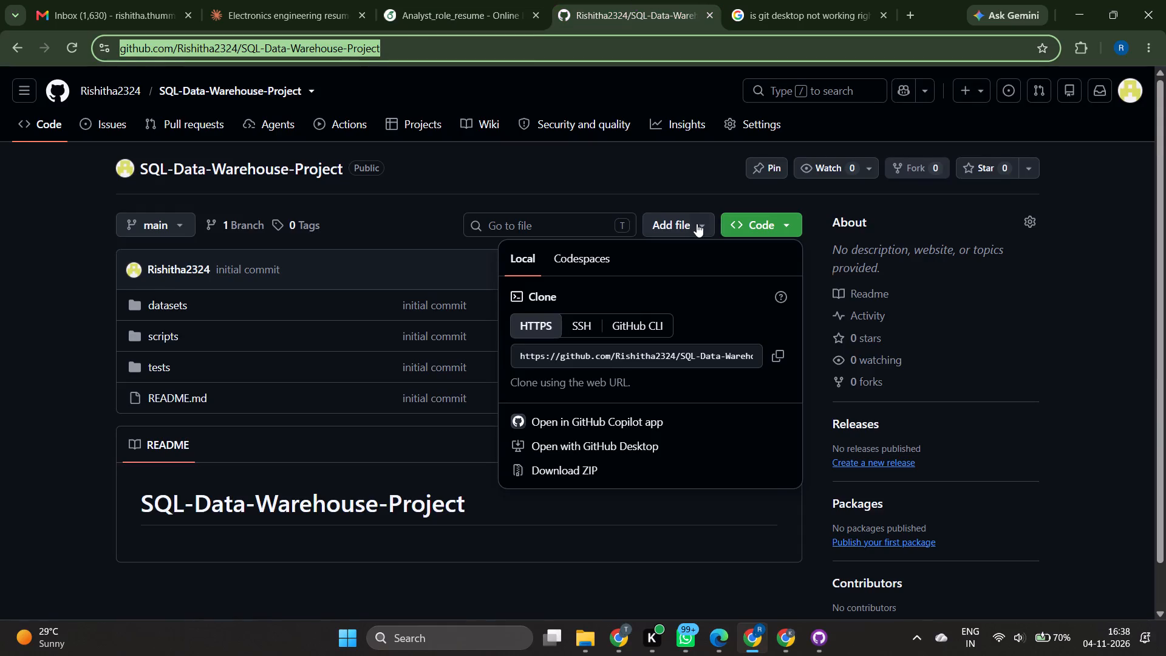
left_click(93, 89)
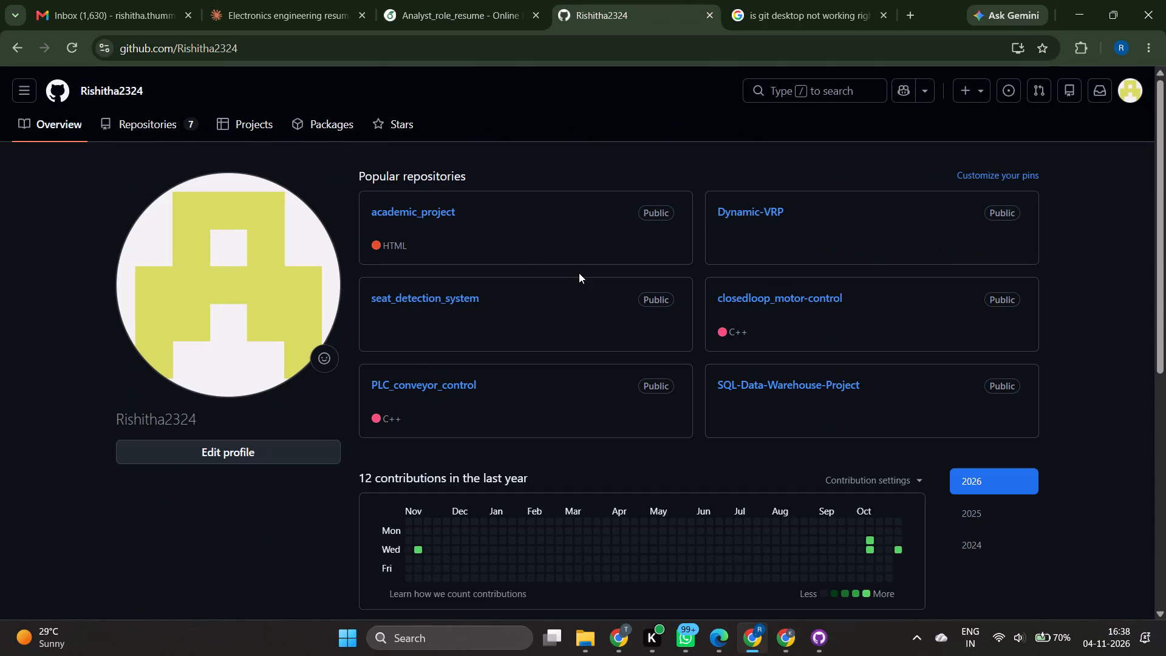
left_click(154, 121)
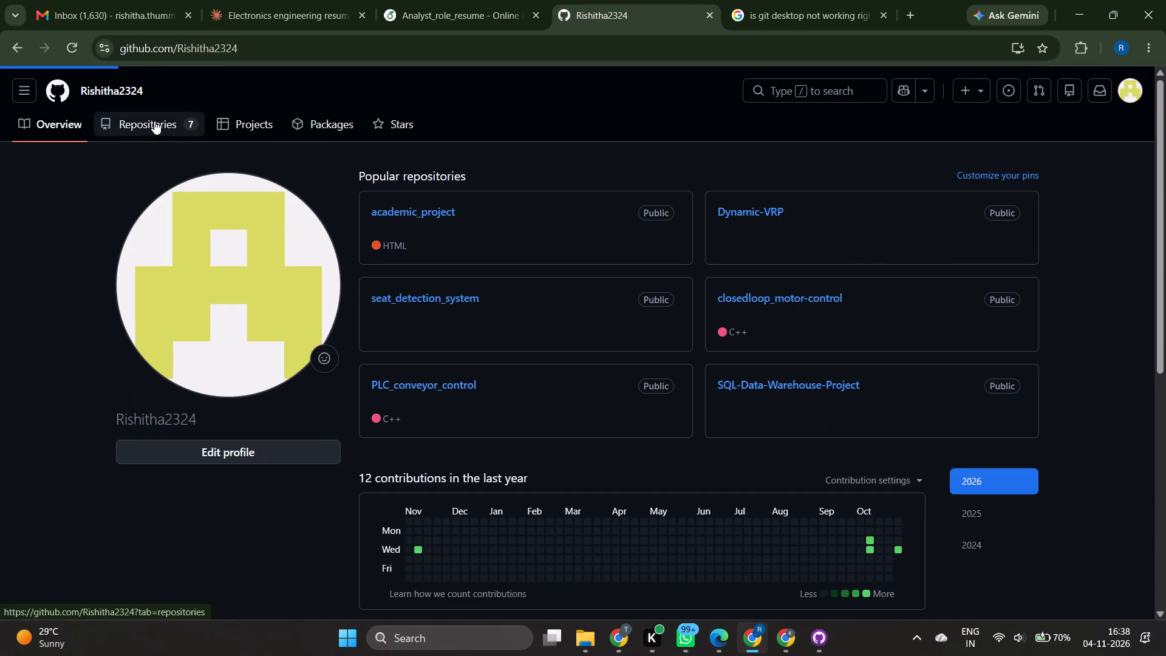
scroll(772, 365, "down", 1)
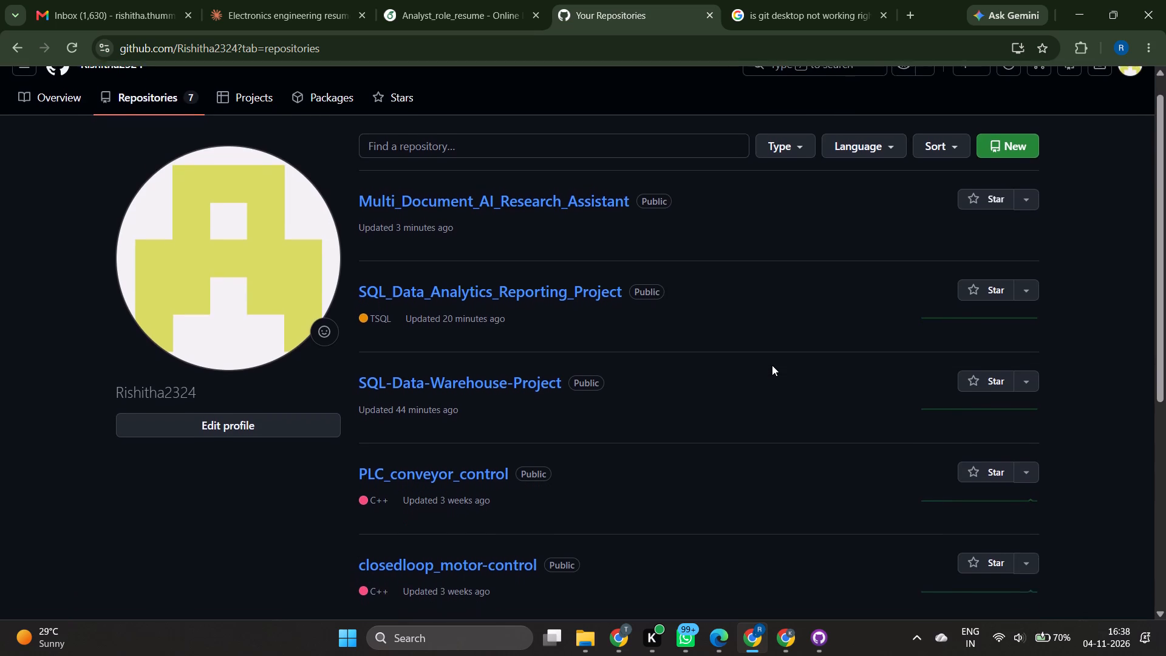
scroll(772, 365, "down", 1)
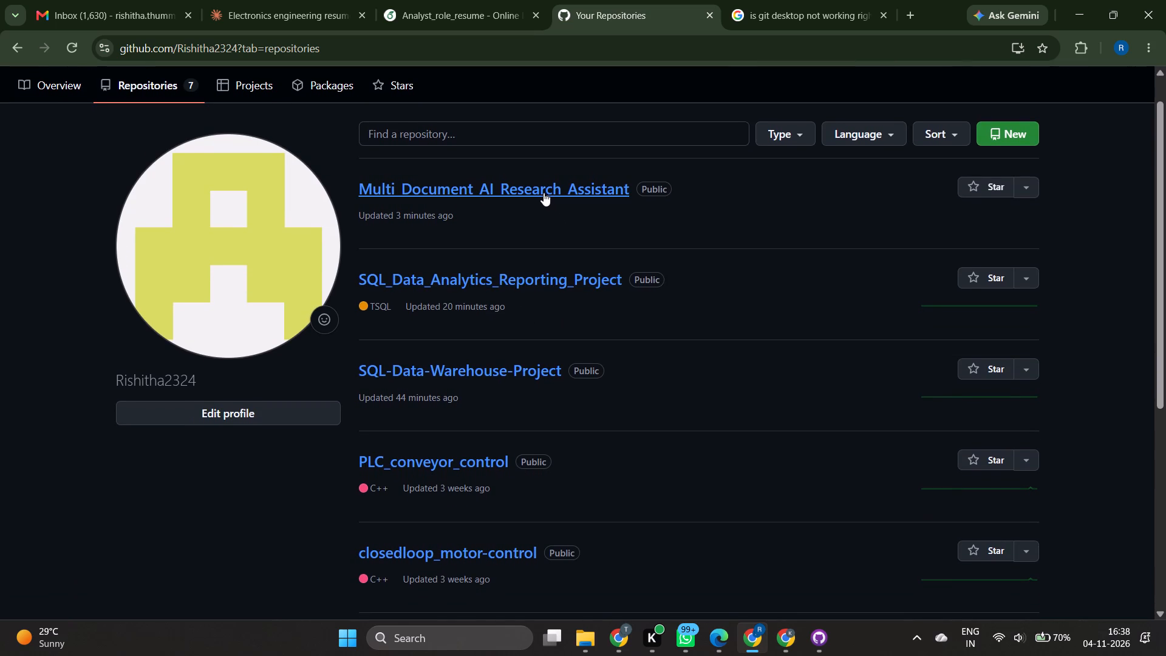
left_click(543, 192)
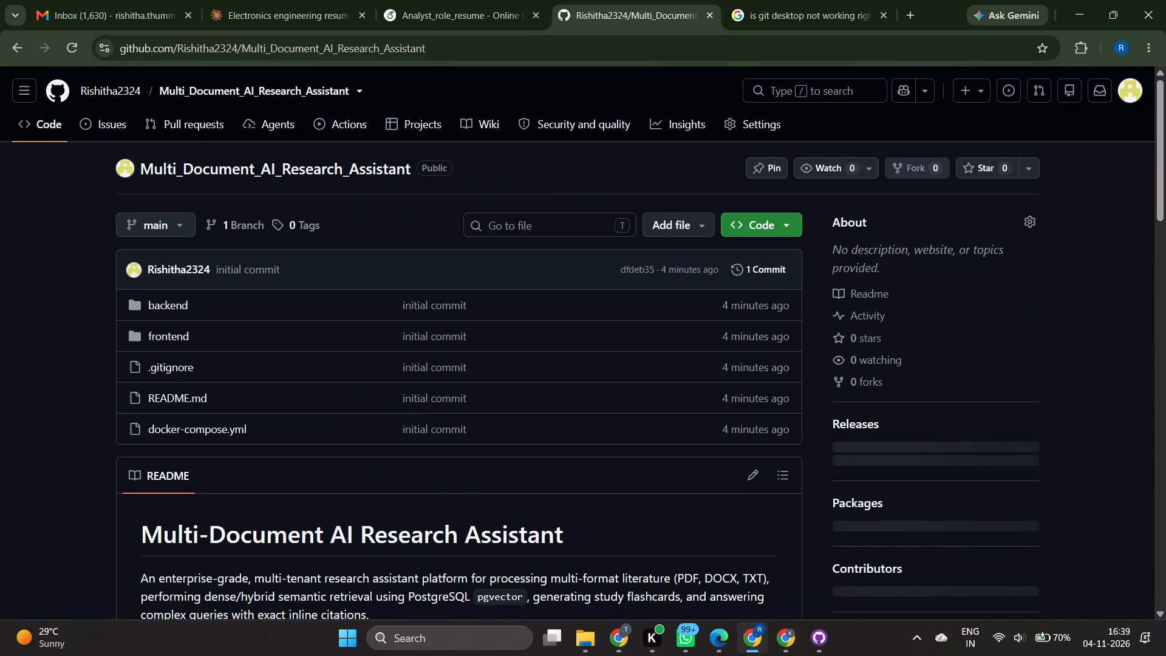
left_click_drag(430, 47, 125, 41)
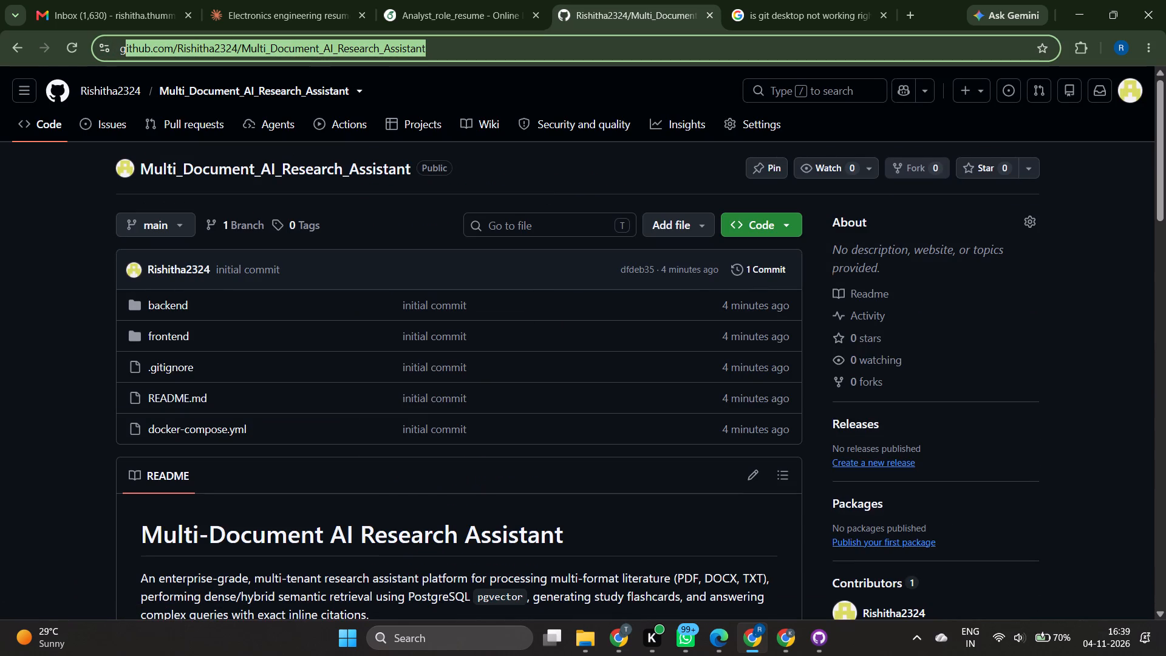
left_click_drag(125, 41, 122, 46)
key("ctrl+c")
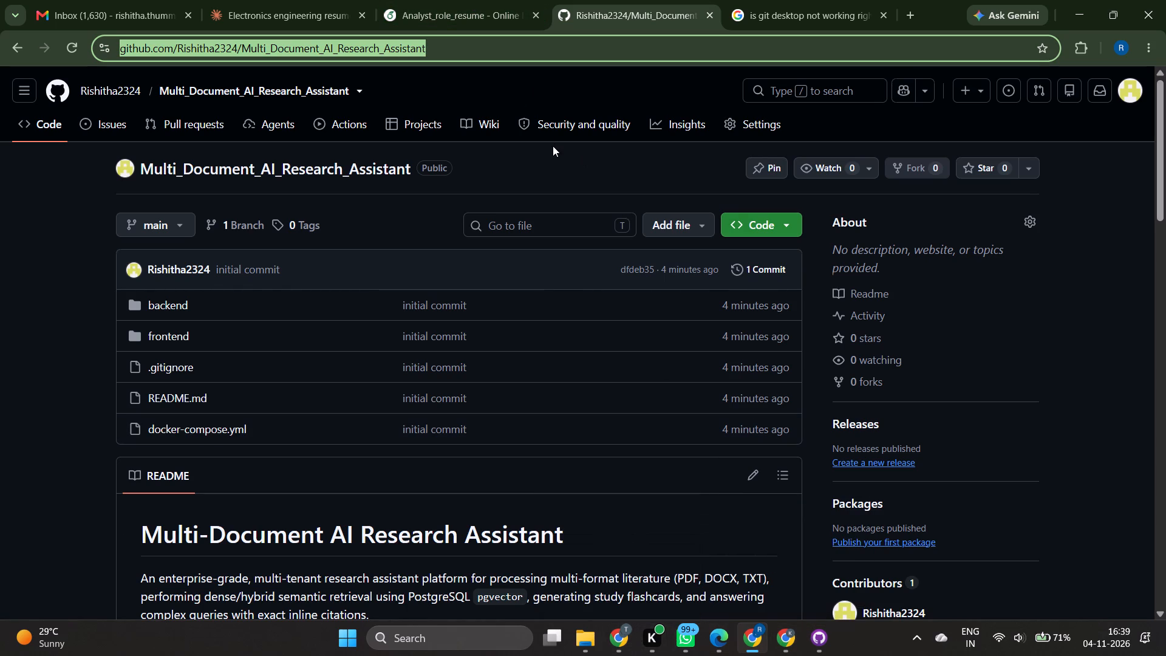
key("ctrl+c")
In the Overleaf resume, replace the Multi-Document AI Research Assistant project's GitHub link with the copied page address without .git.
left_click(445, 0)
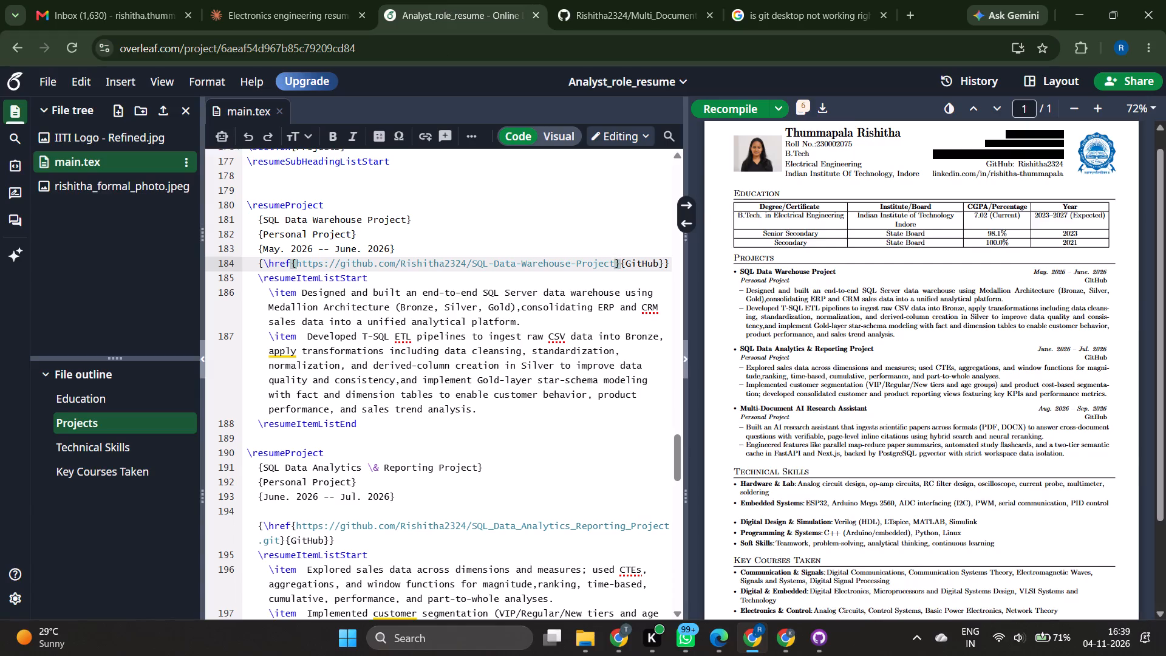
scroll(443, 440, "down", 2)
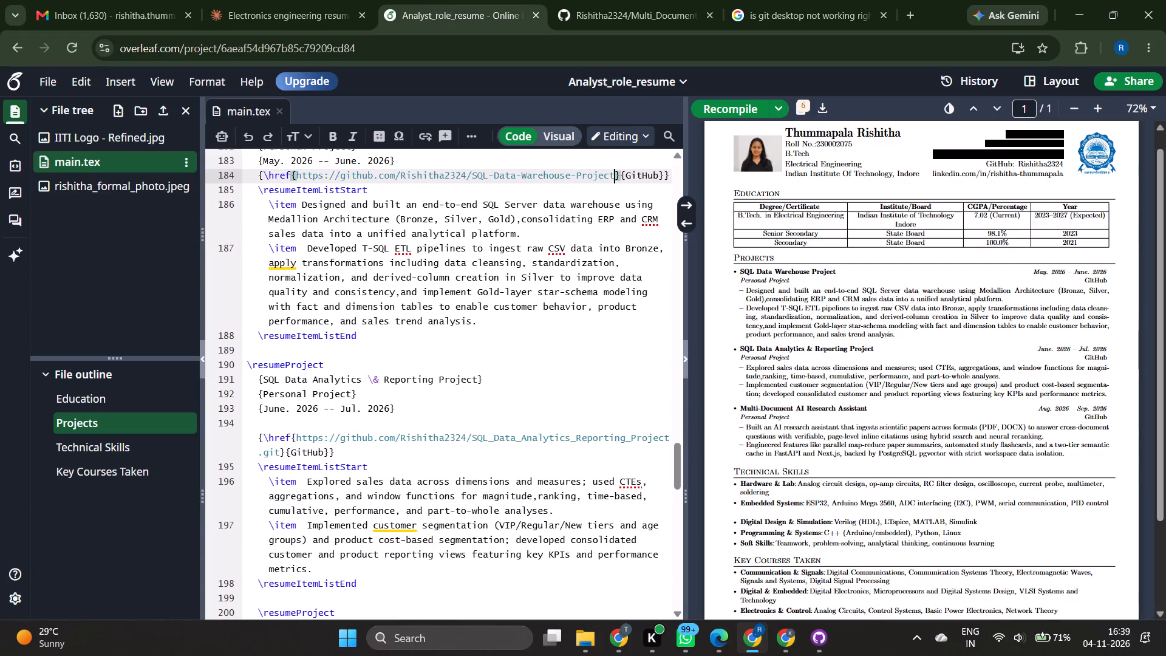
scroll(442, 348, "down", 2)
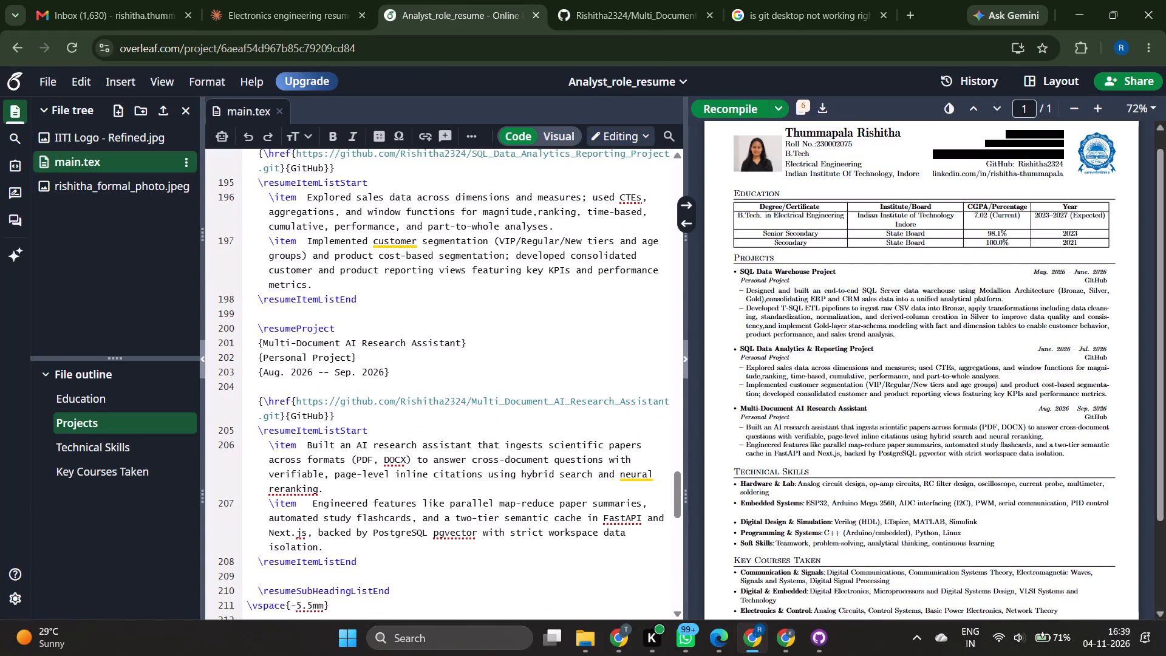
left_click_drag(281, 417, 298, 404)
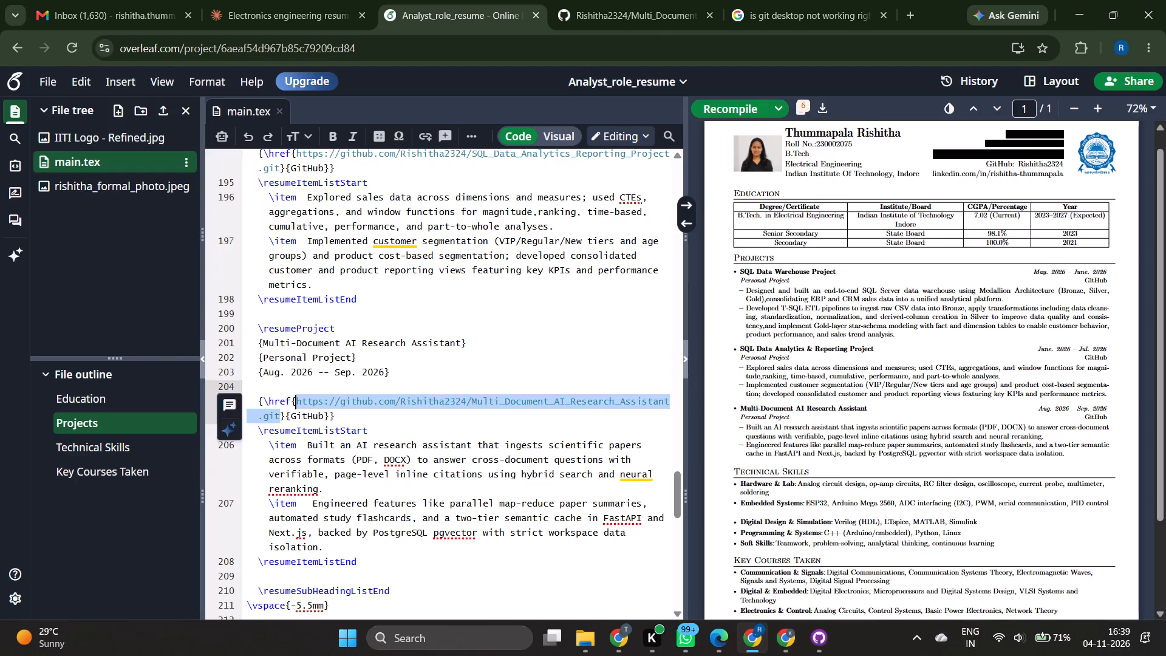
key("ctrl+v")
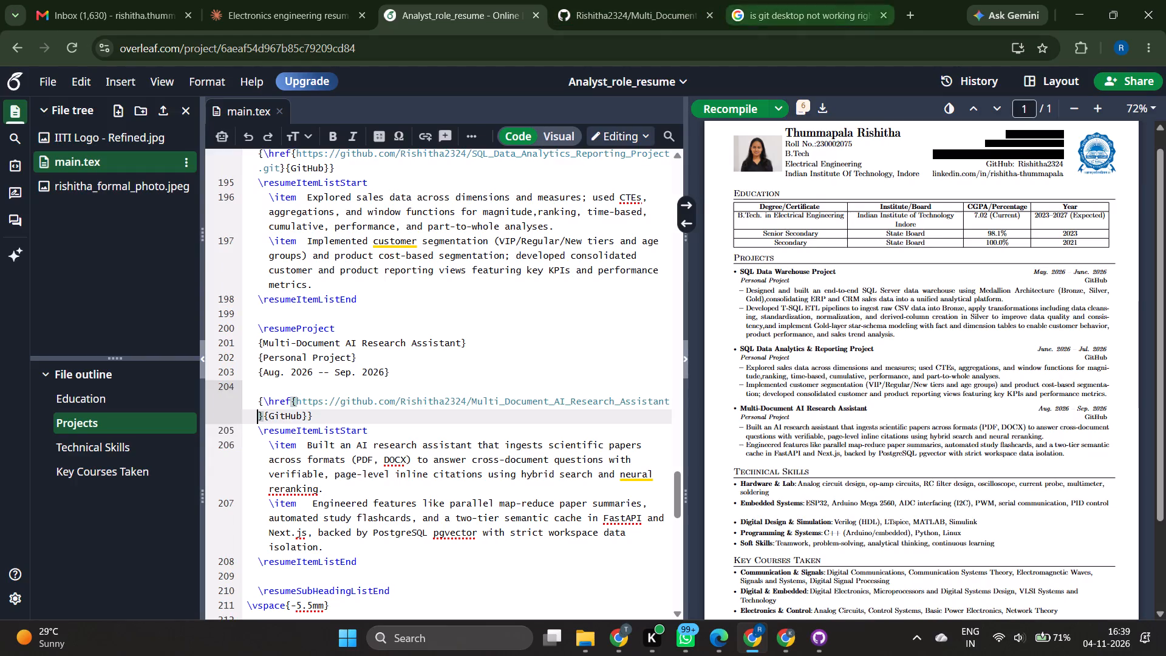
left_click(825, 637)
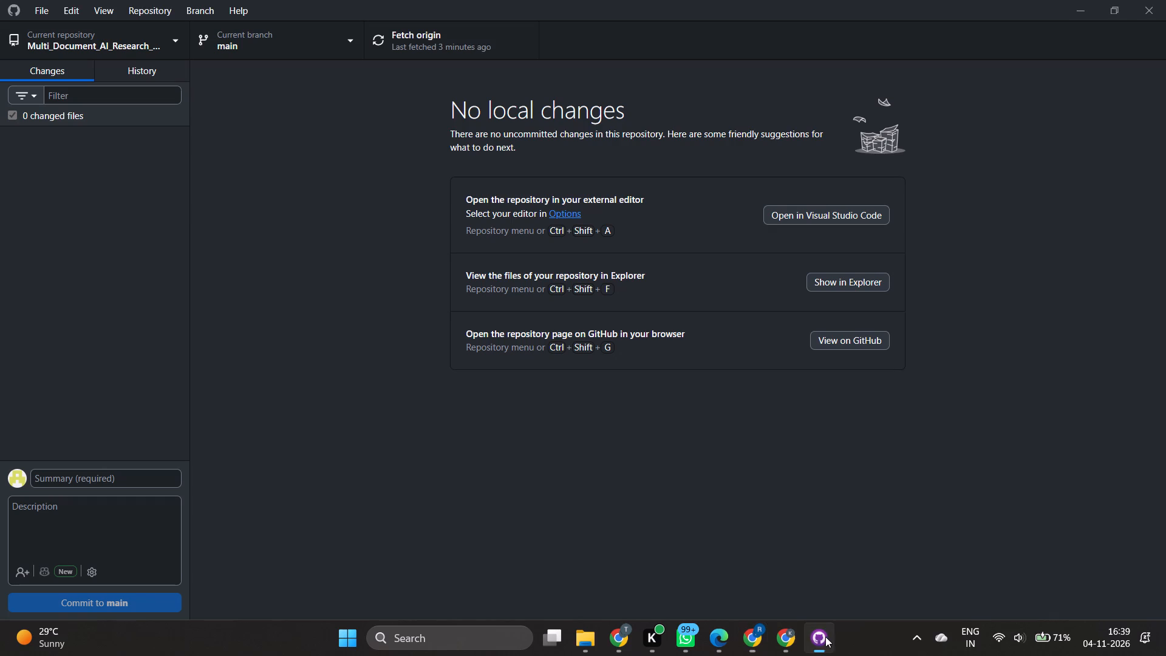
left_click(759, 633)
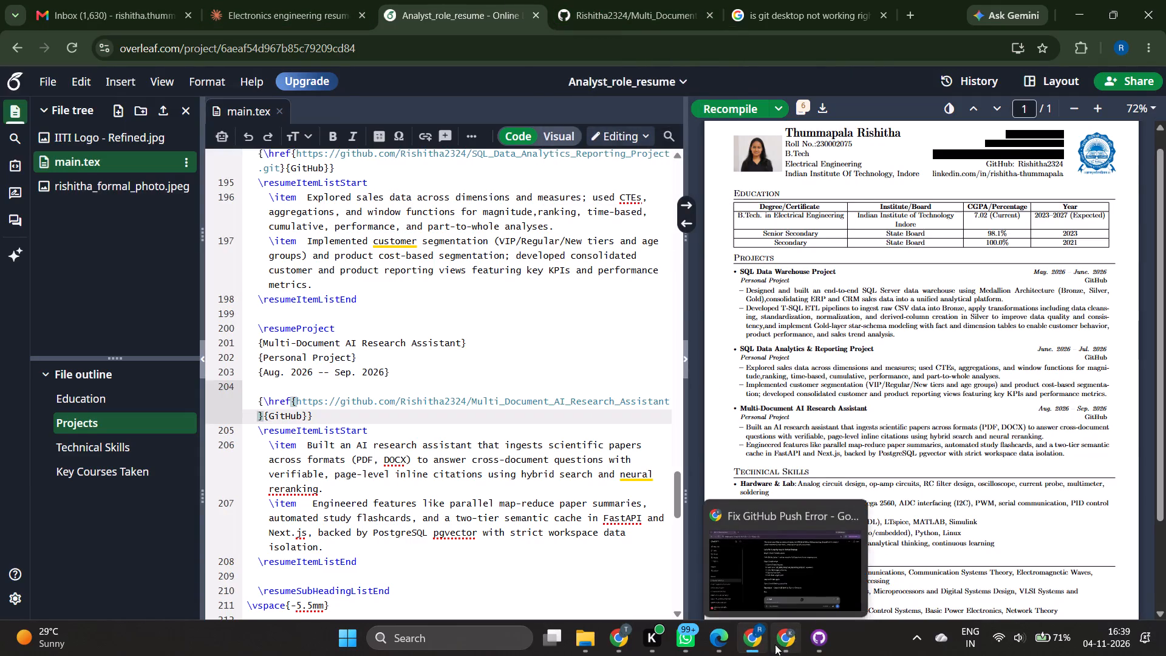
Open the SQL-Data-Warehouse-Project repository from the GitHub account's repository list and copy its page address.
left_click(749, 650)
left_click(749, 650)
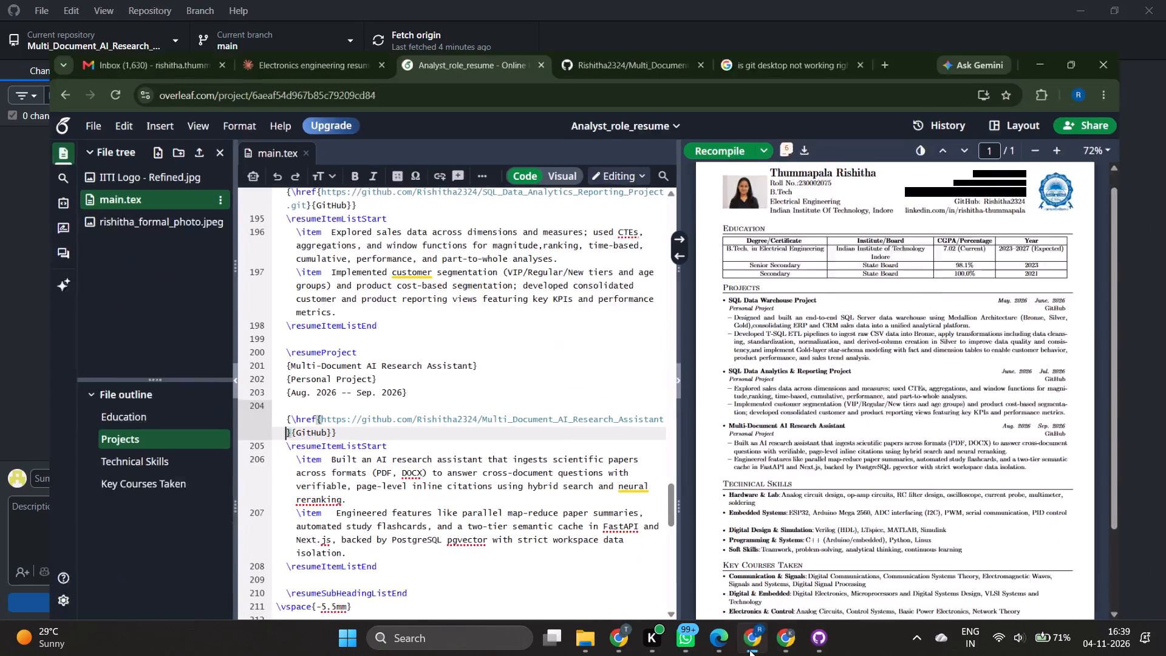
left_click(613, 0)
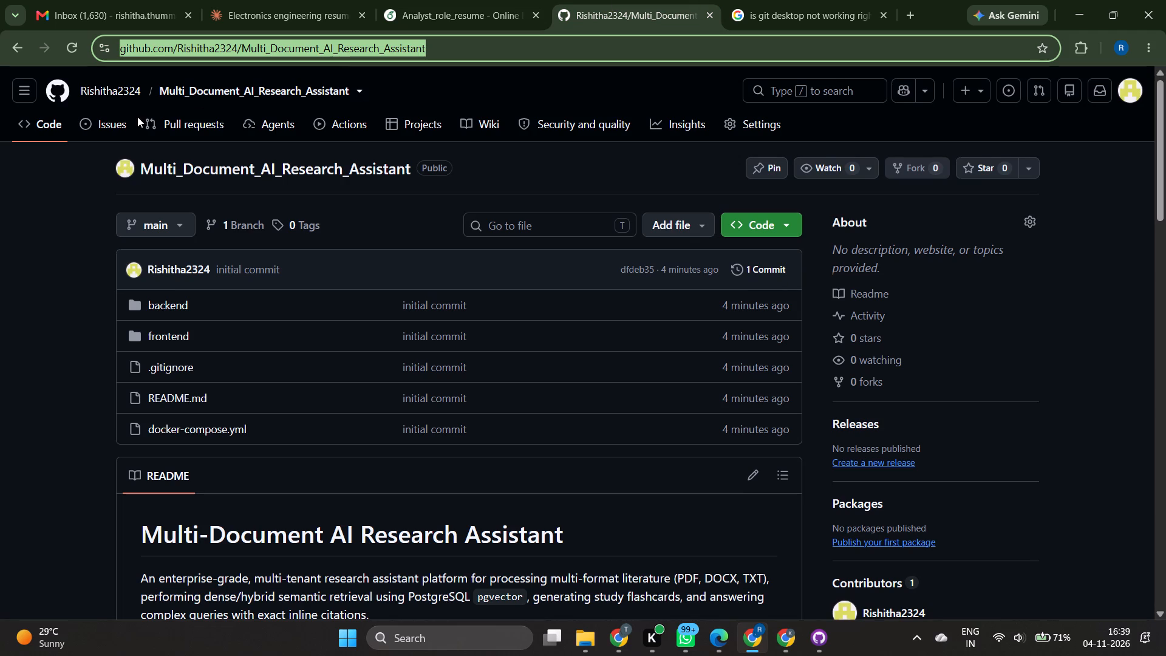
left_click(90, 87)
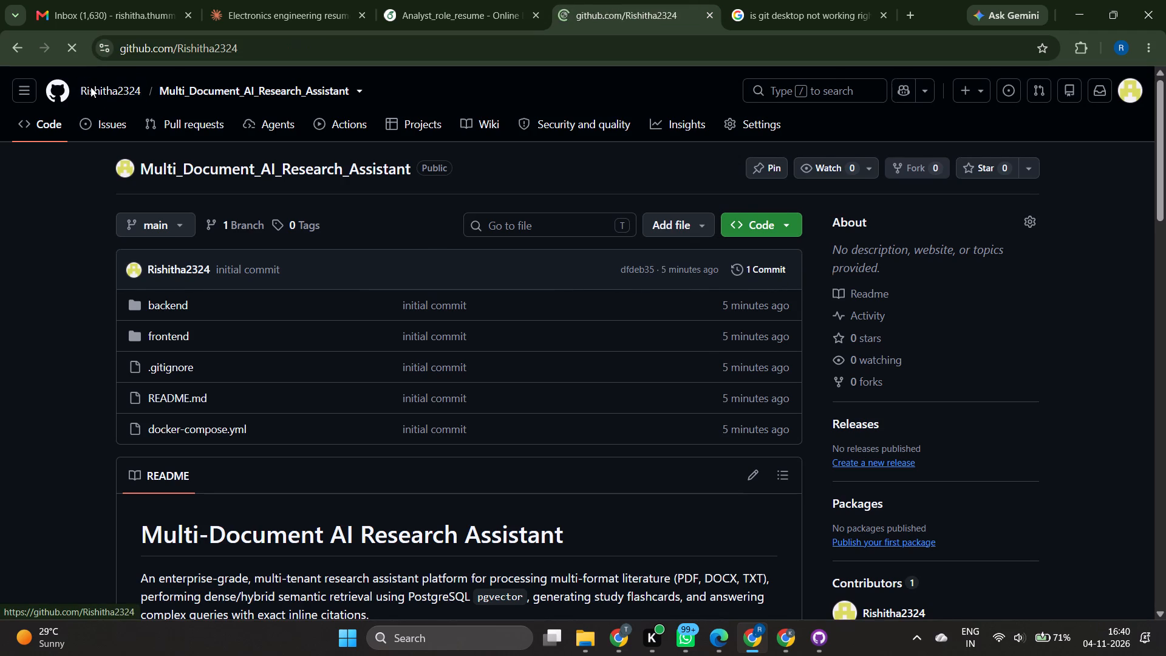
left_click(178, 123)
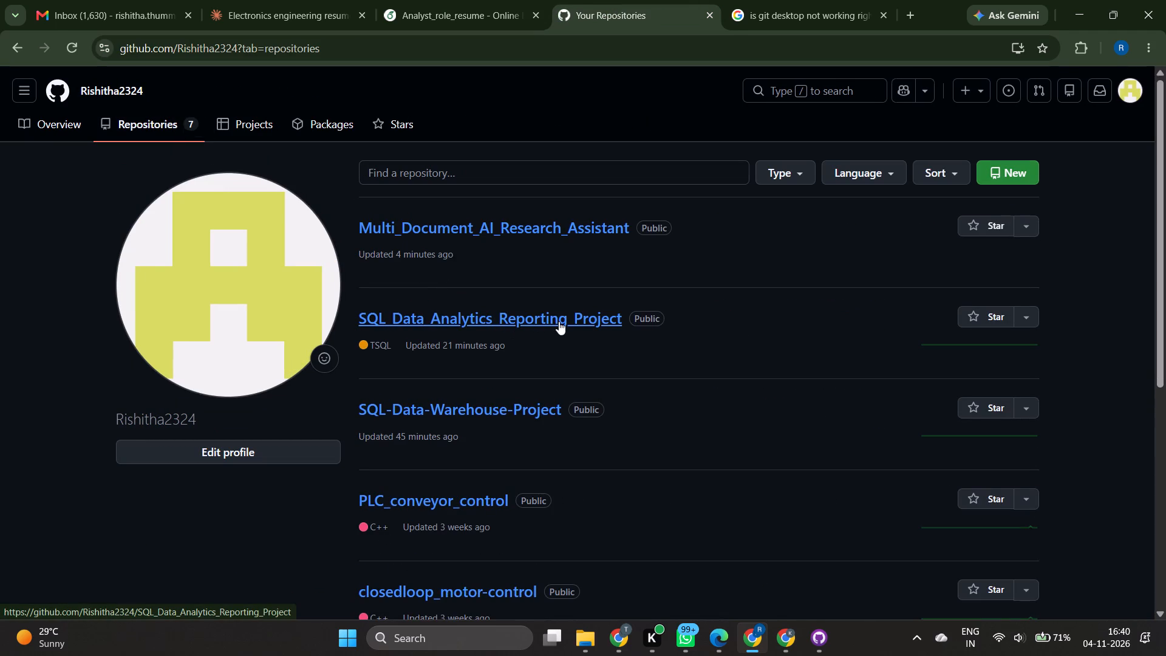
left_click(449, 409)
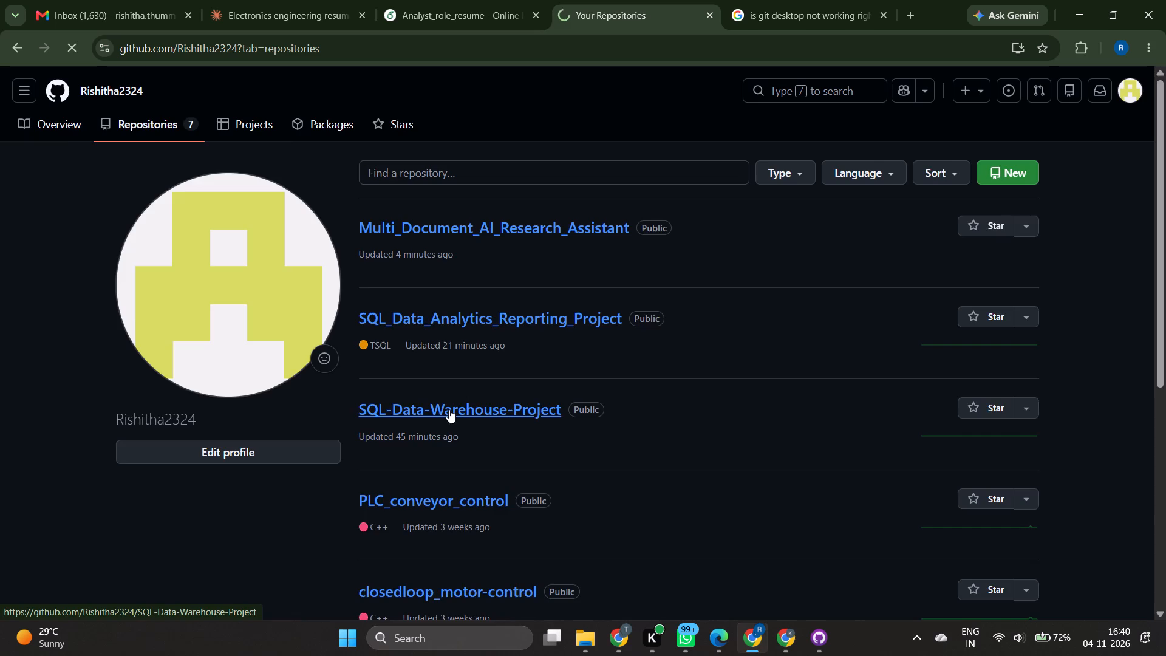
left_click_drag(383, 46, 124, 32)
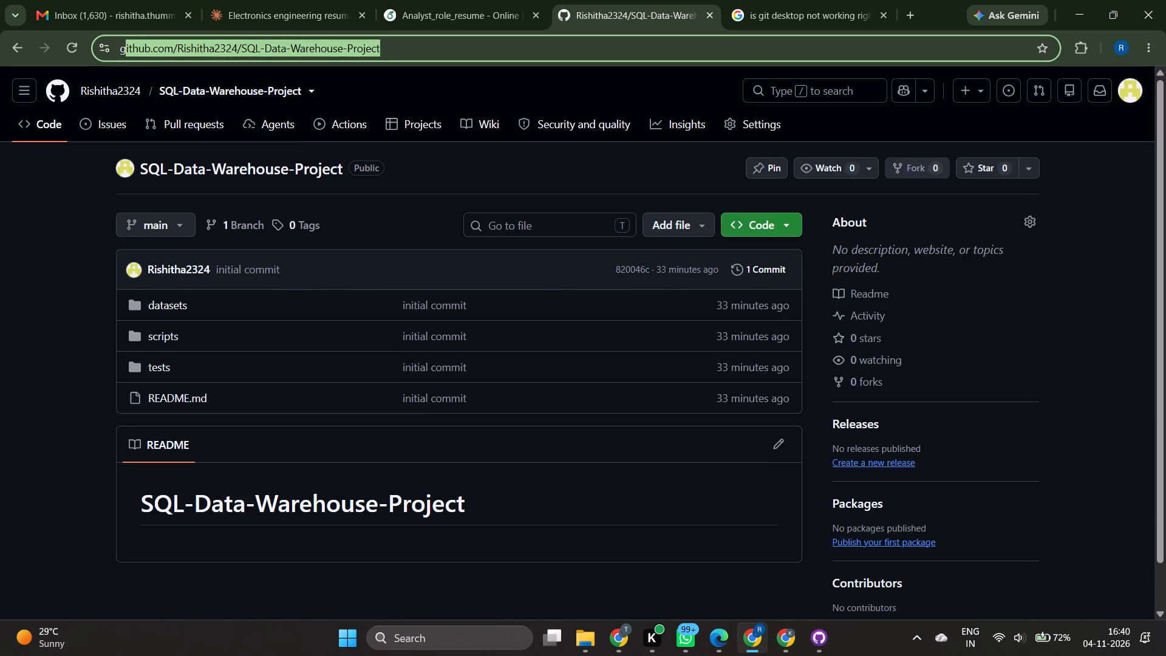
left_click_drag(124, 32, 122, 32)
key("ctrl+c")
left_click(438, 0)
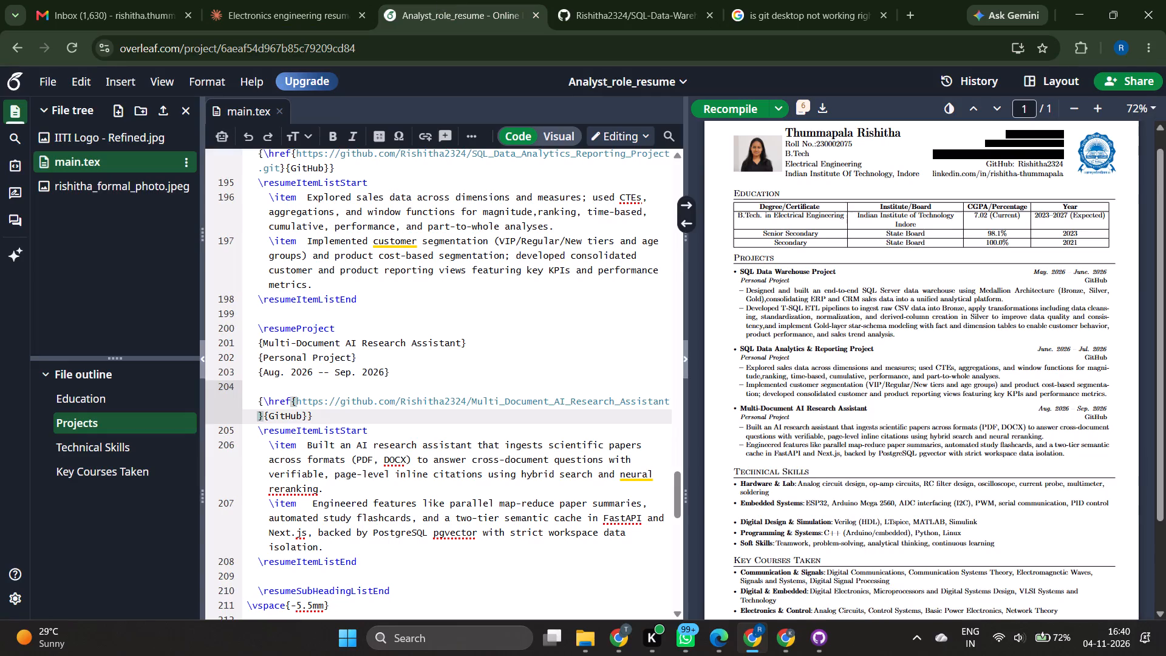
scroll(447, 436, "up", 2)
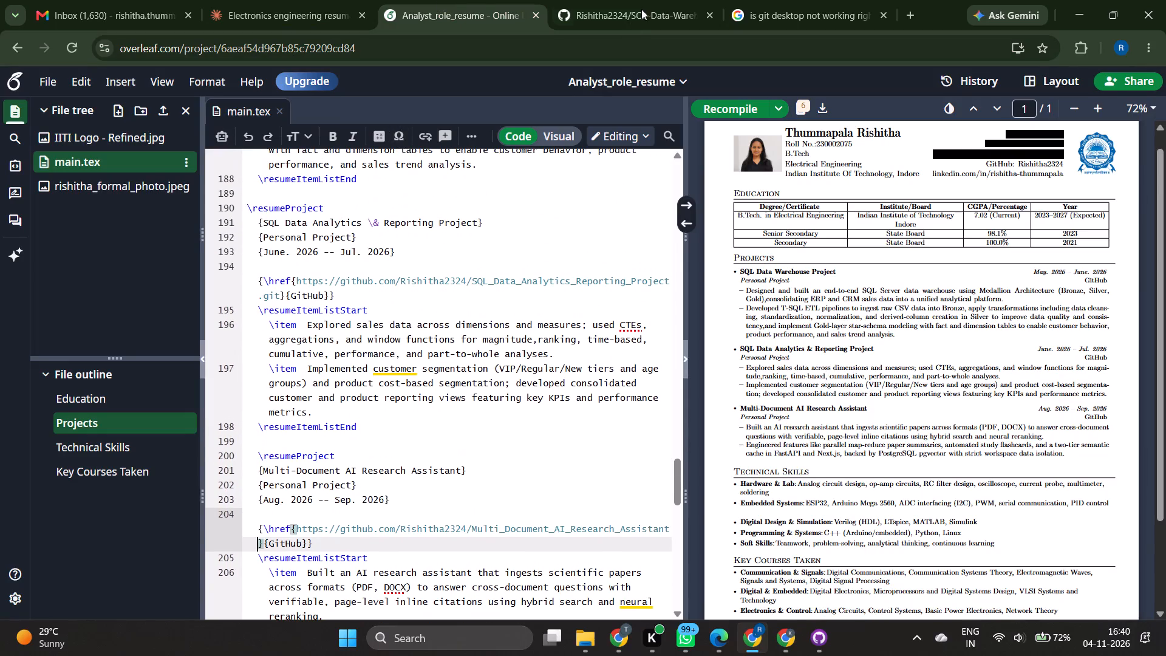
Switch to the SQL_Data_Analytics_Reporting_Project repository on GitHub and copy its page address without .git.
left_click(673, 0)
left_click(194, 86)
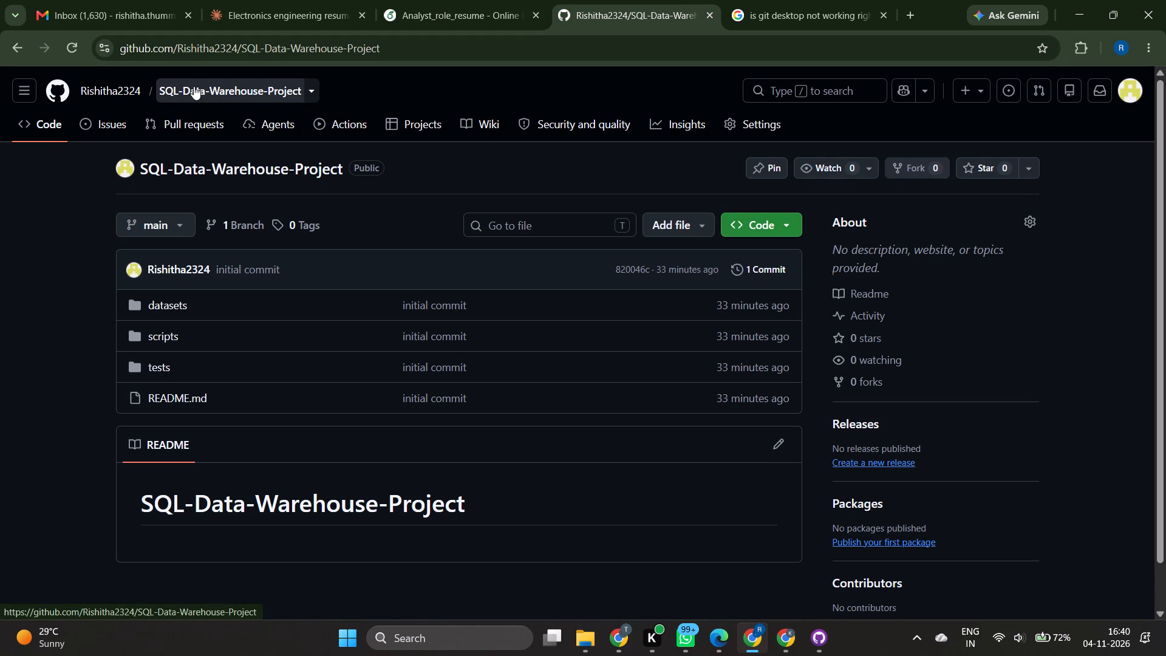
left_click(309, 87)
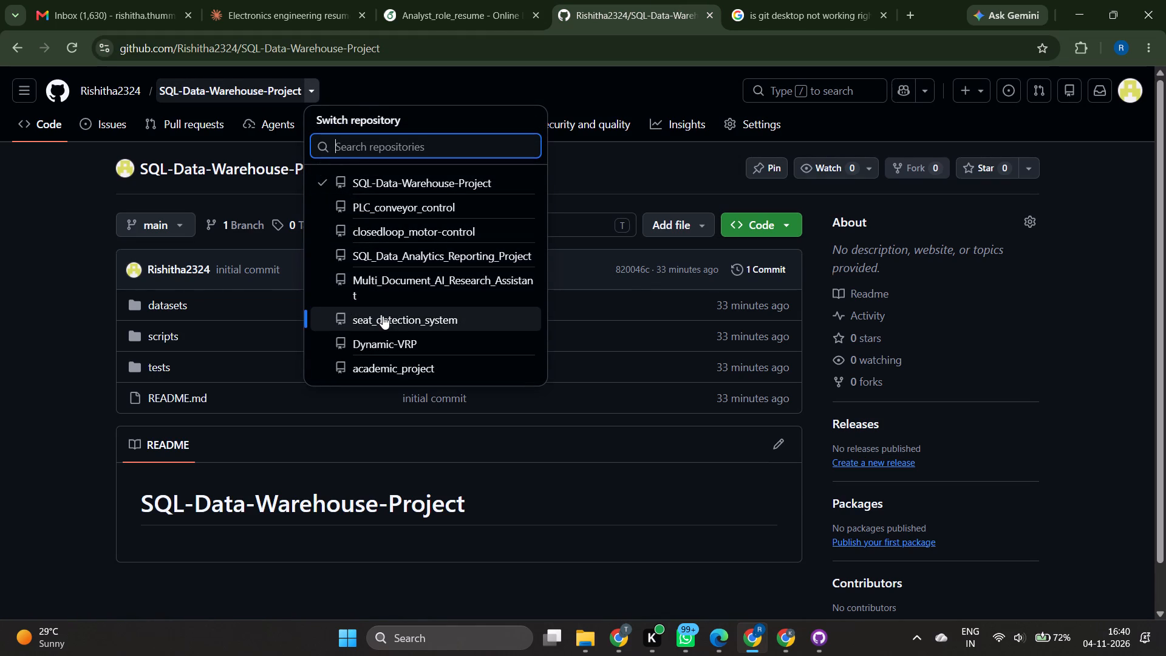
left_click(411, 255)
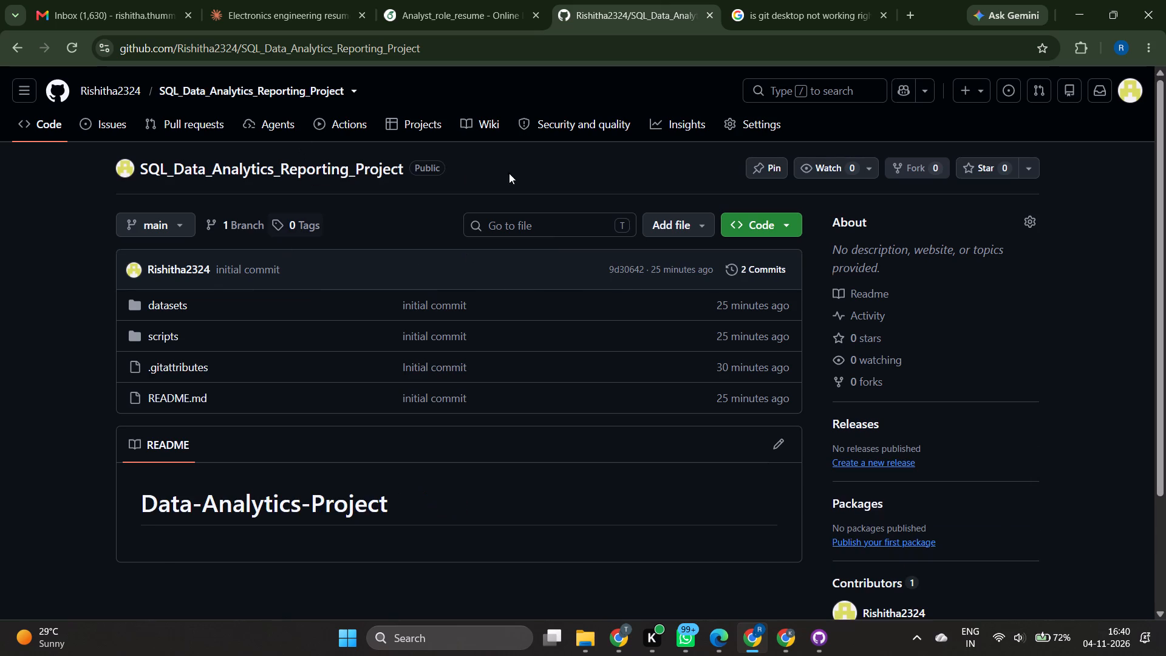
left_click_drag(439, 47, 155, 56)
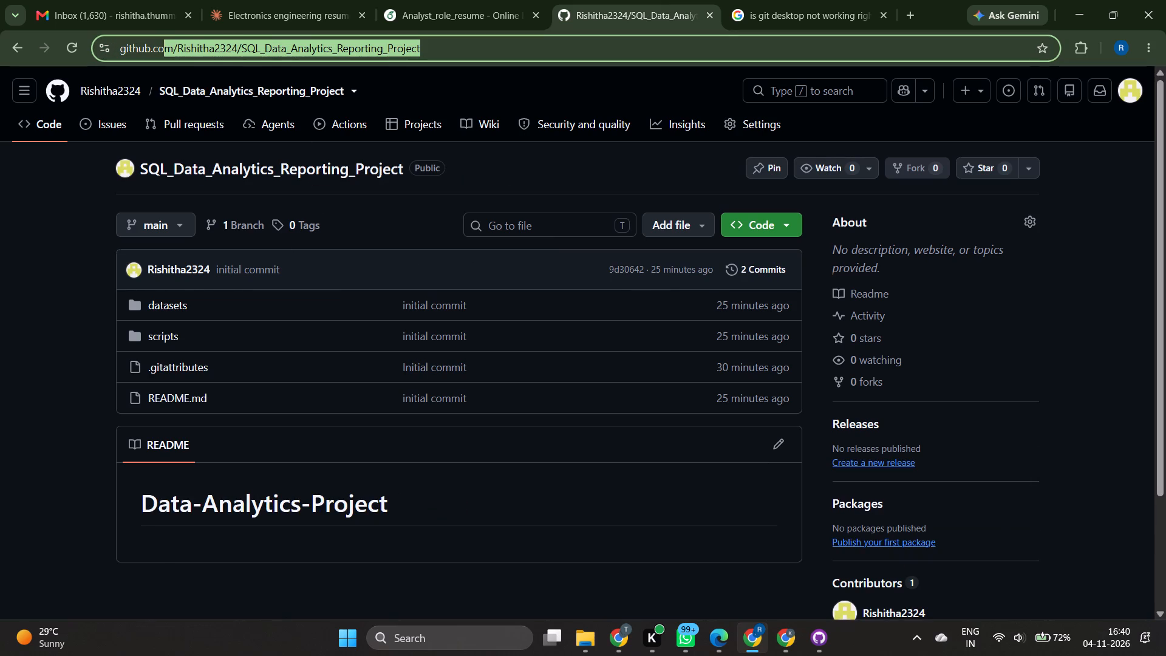
left_click_drag(155, 56, 123, 56)
key("ctrl+c")
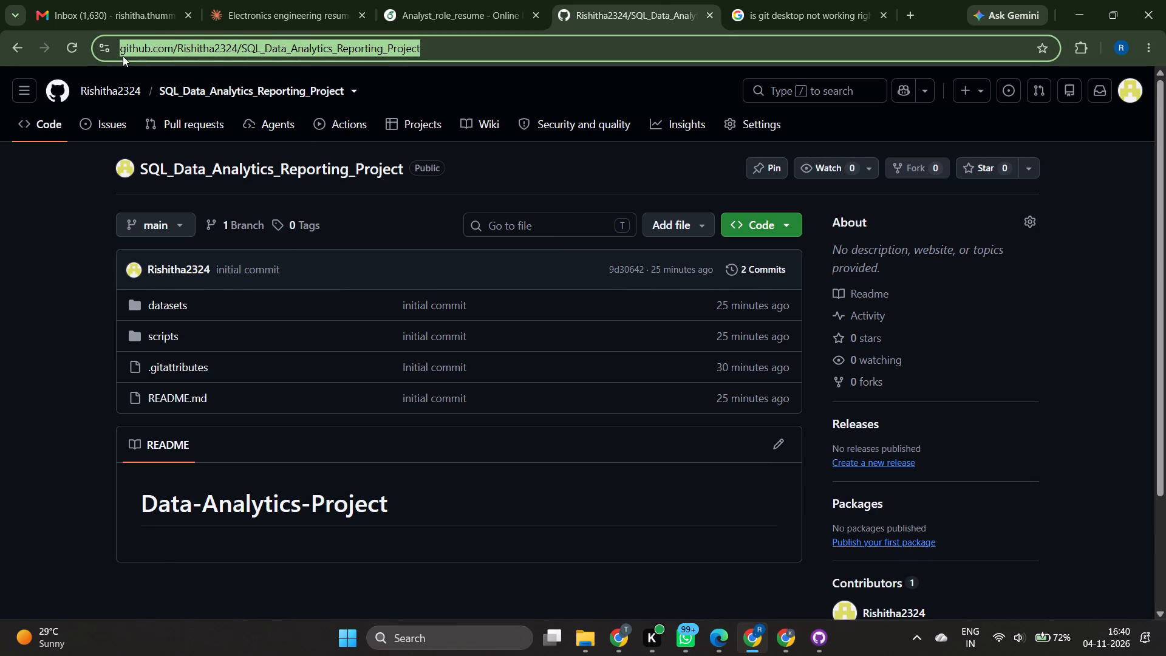
In the Overleaf resume, replace the SQL Data Analytics & Reporting Project's GitHub link with the copied page address.
left_click(425, 0)
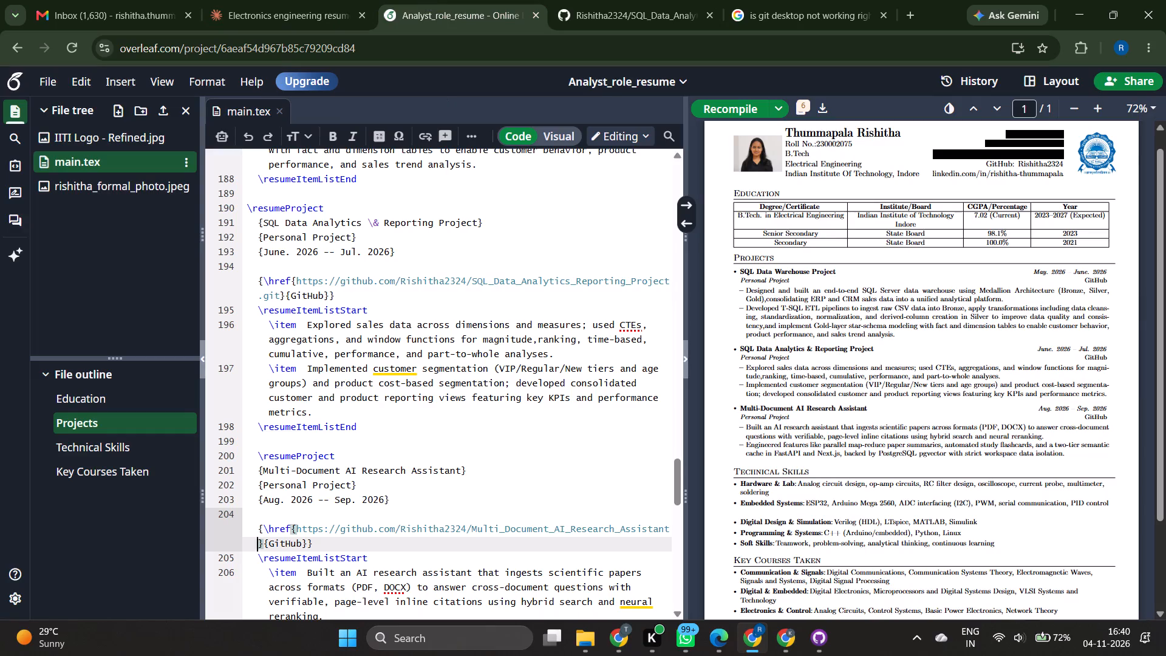
left_click_drag(282, 298, 296, 284)
key("ctrl+v")
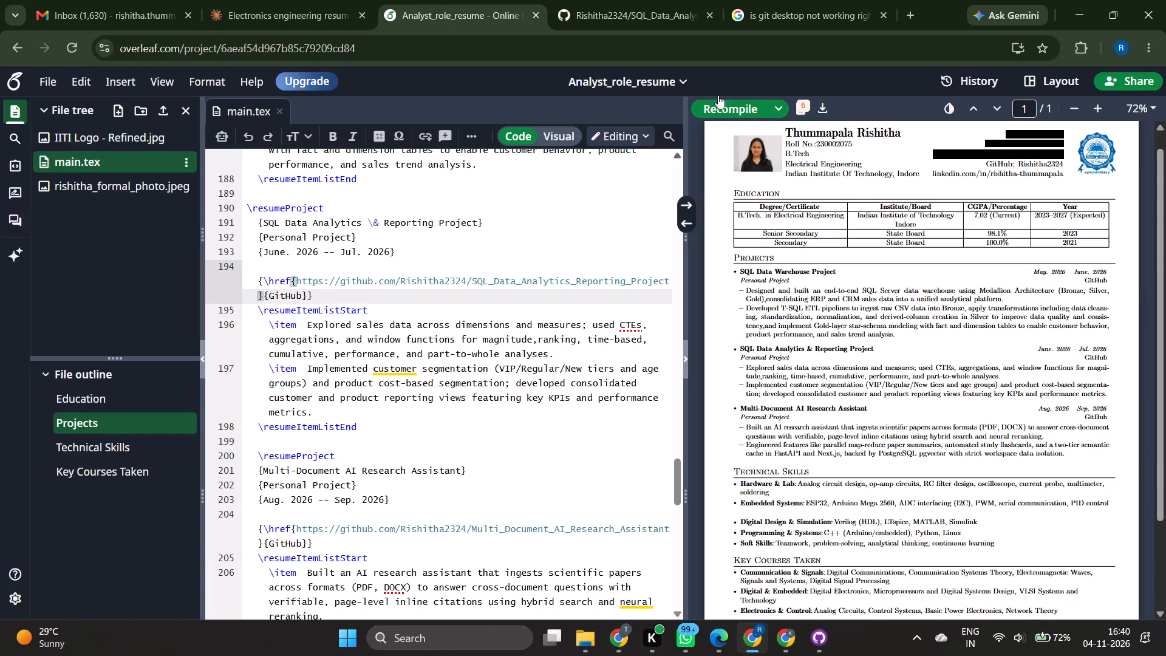
Recompile the Overleaf resume and check the whole page in the PDF preview.
left_click(630, 0)
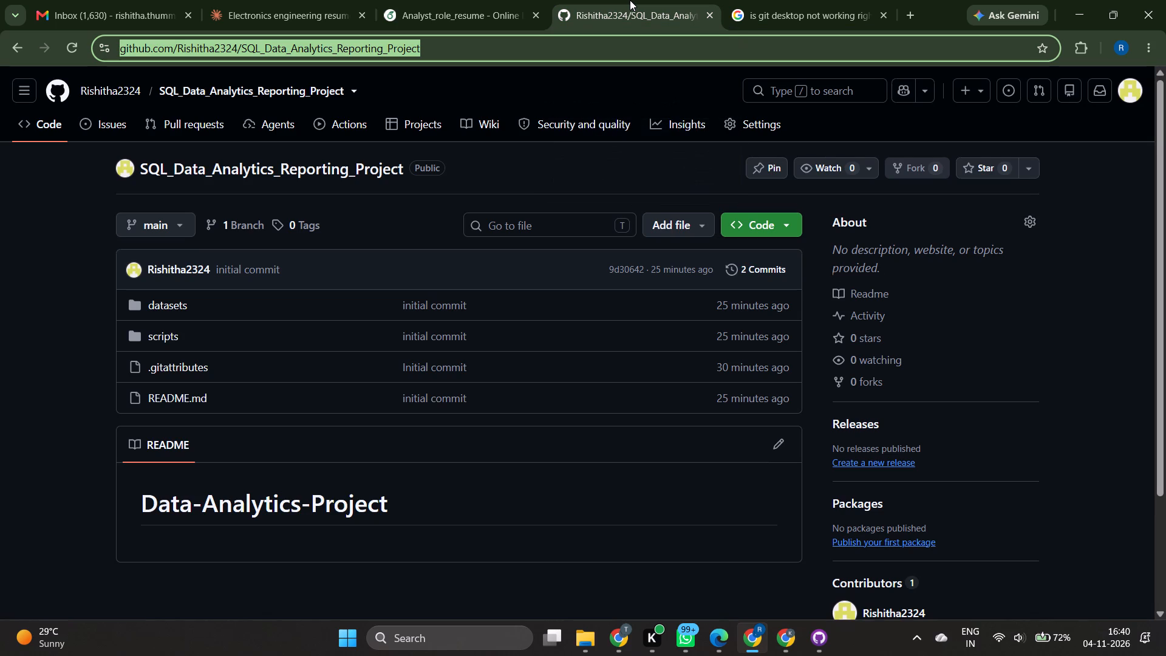
left_click(445, 0)
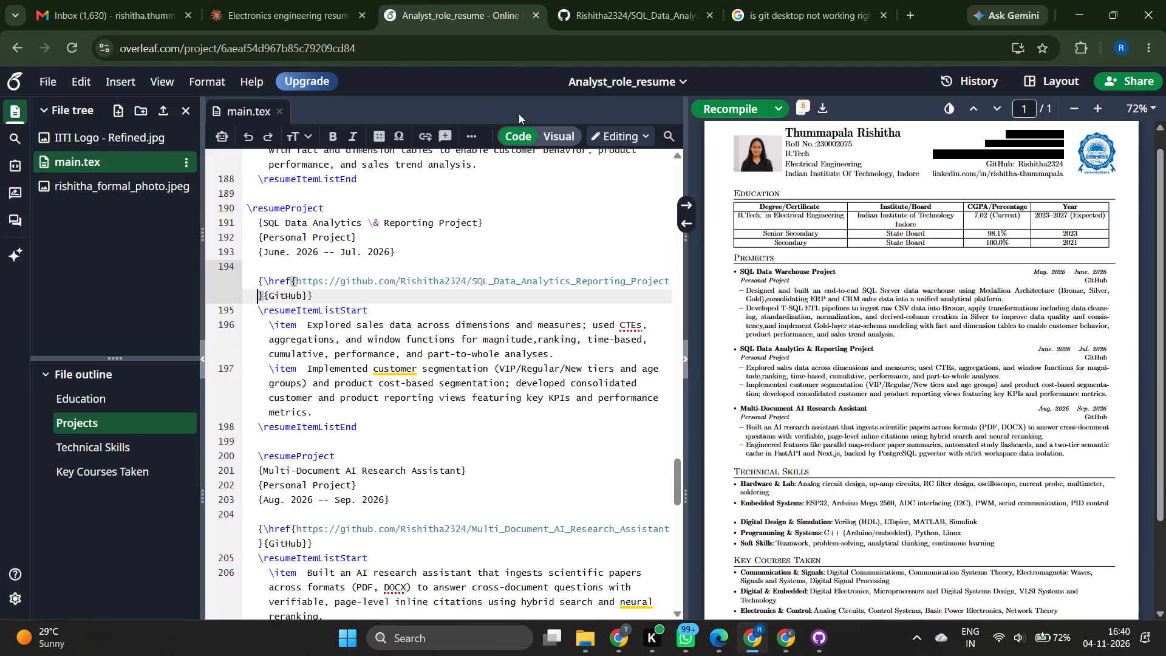
left_click(749, 105)
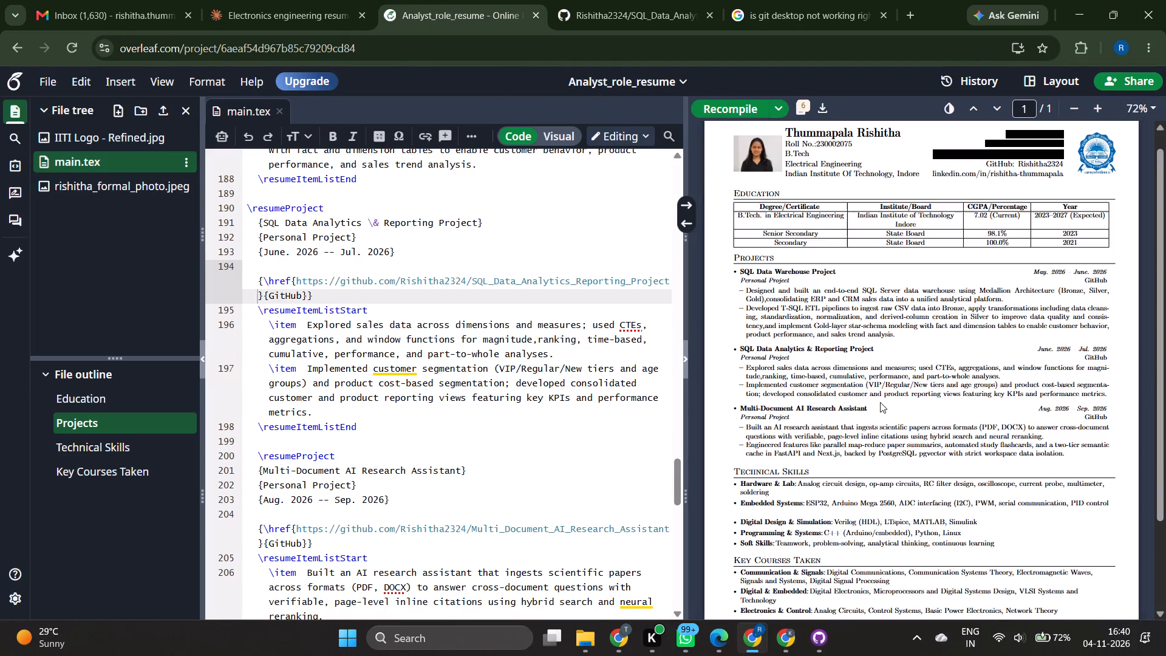
scroll(880, 402, "down", 3)
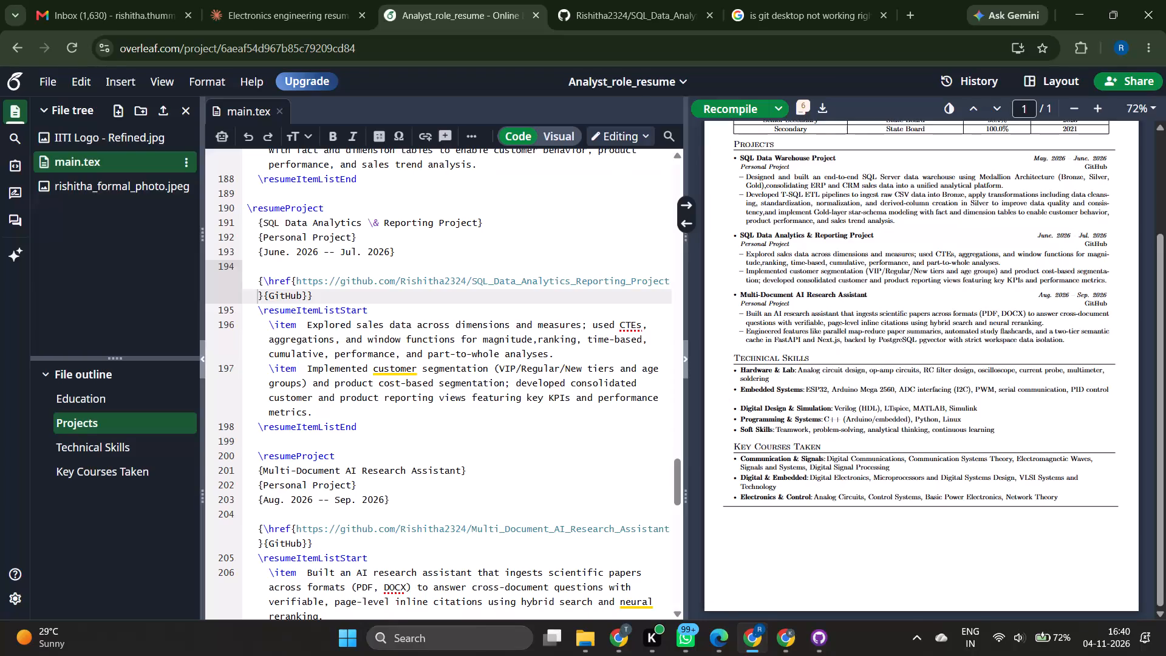
scroll(896, 366, "up", 2)
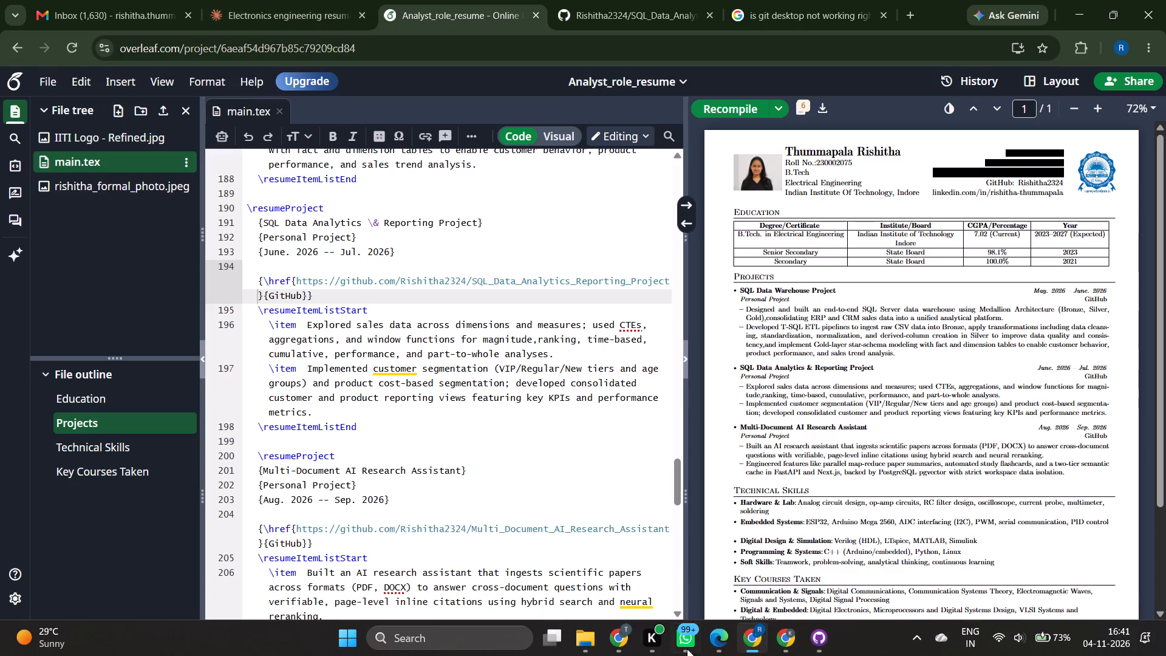
Switch to Microsoft Edge and examine the Technical Skills entries, Programming through Development Tools, in the reference resume PDF.
left_click(718, 633)
scroll(385, 483, "down", 1)
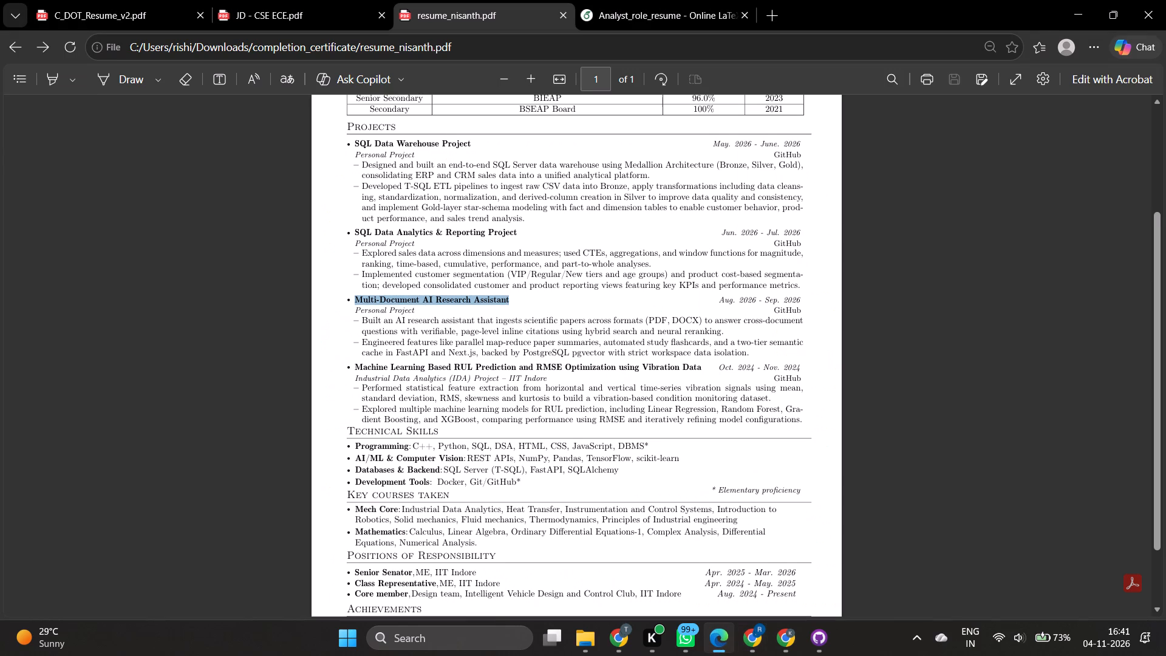
scroll(385, 483, "down", 1)
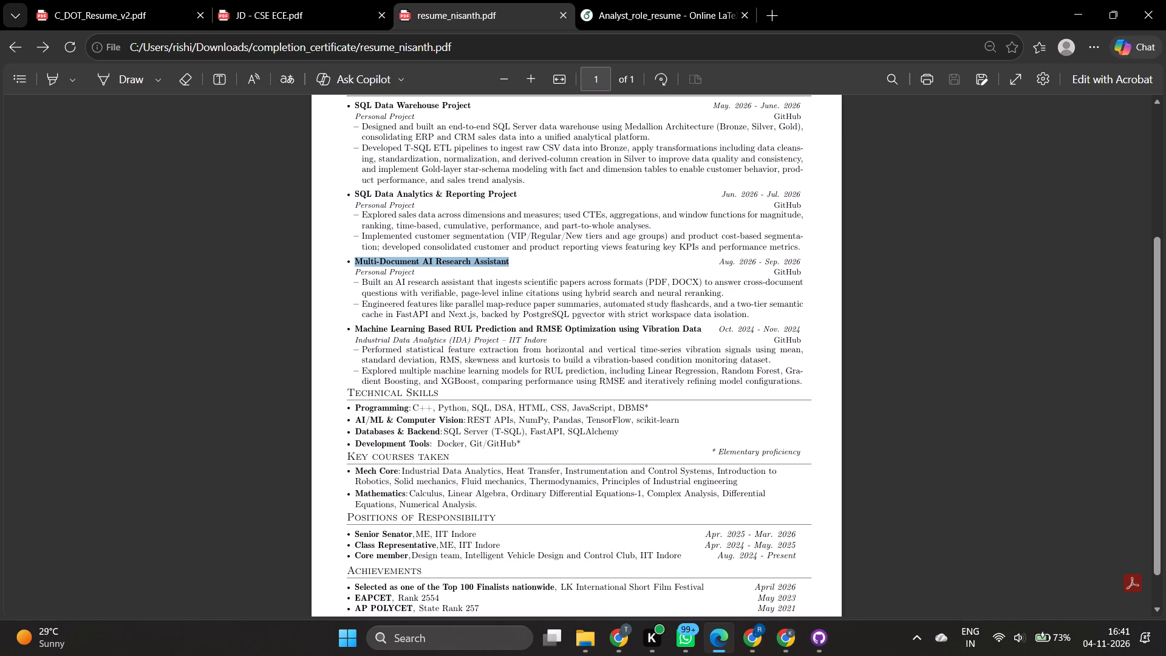
left_click_drag(521, 443, 489, 435)
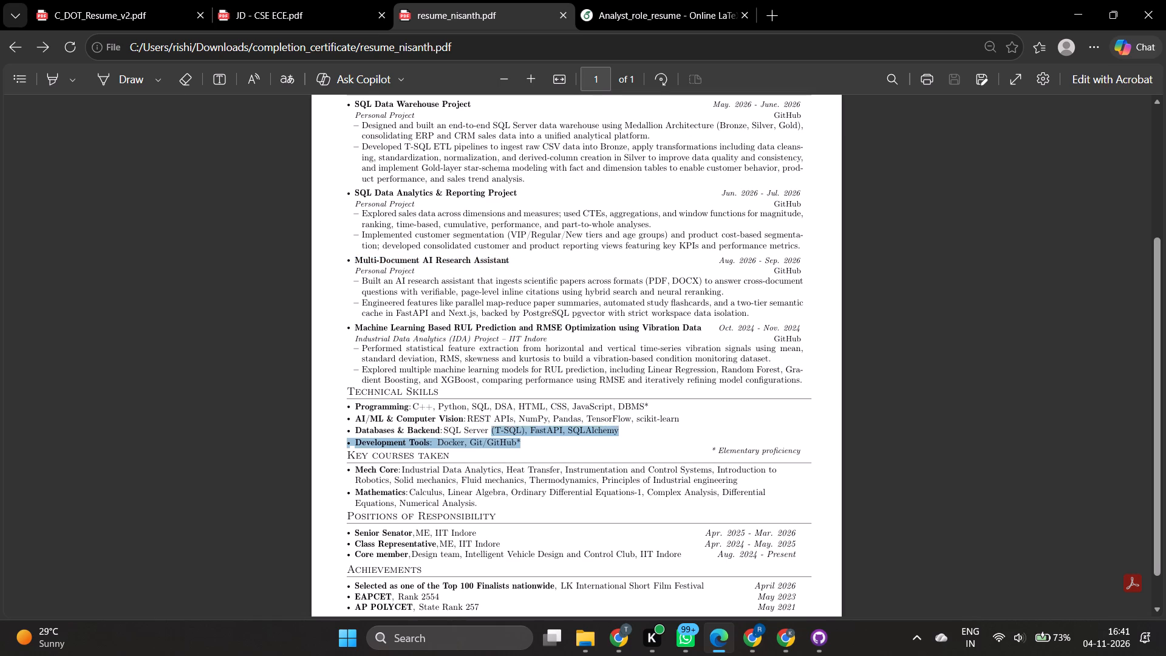
left_click_drag(489, 435, 346, 408)
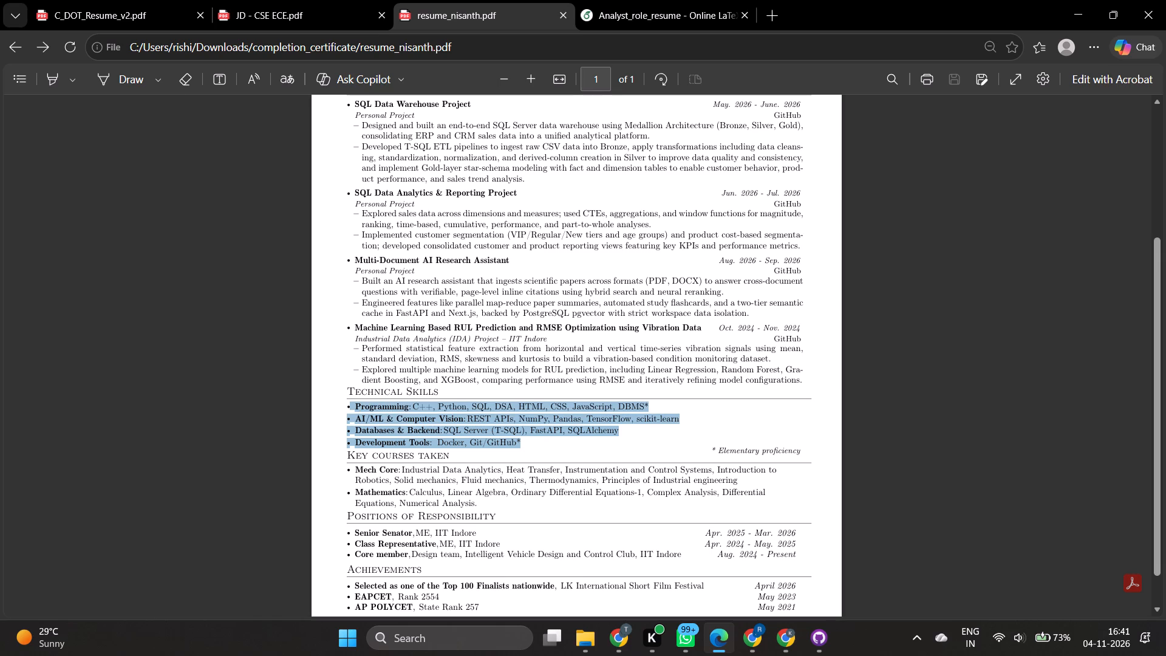
left_click_drag(346, 408, 344, 408)
Examine the Technical Skills section in the main.tex source of the Analyst_role_resume project open in Edge.
left_click(646, 0)
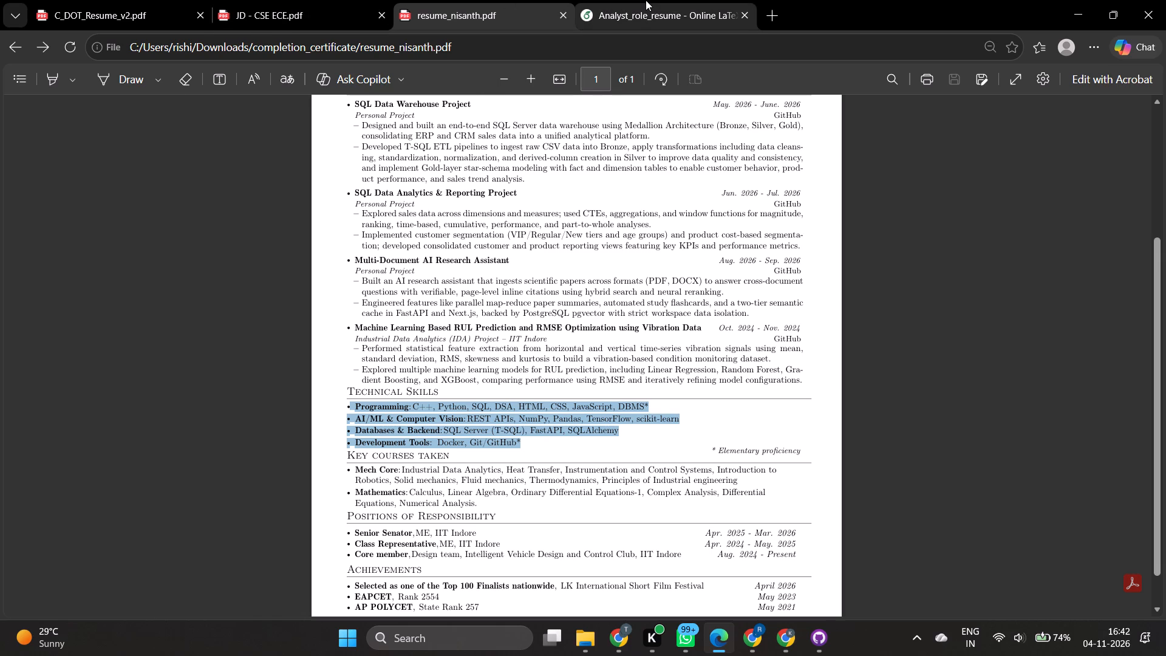
scroll(458, 297, "down", 4)
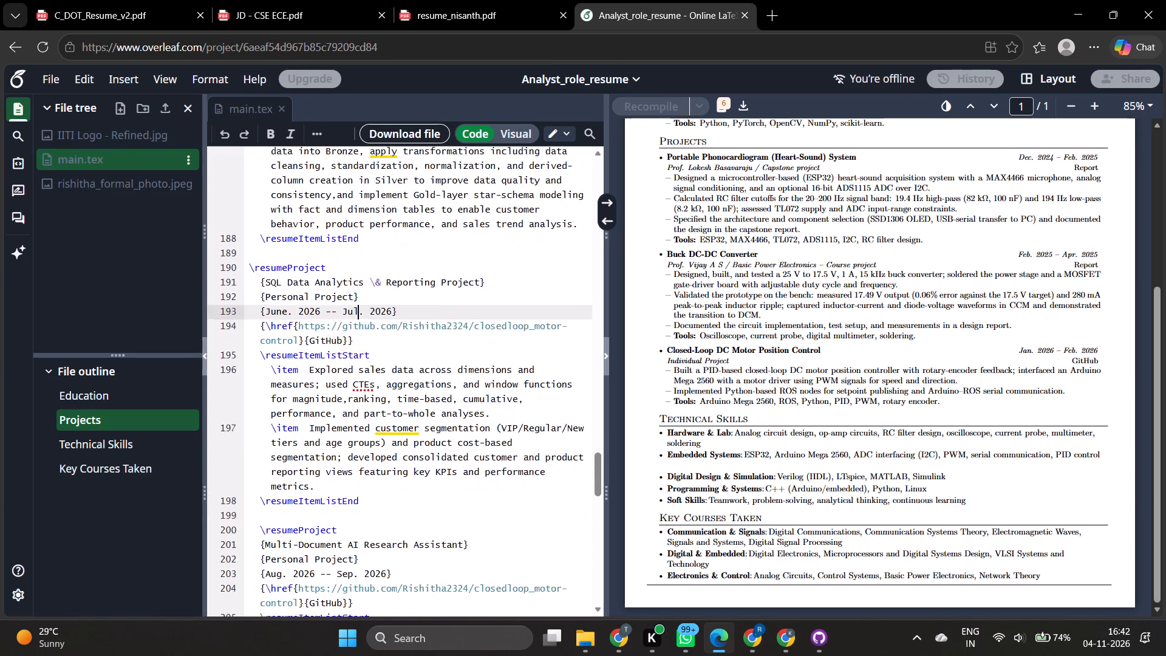
scroll(458, 297, "down", 6)
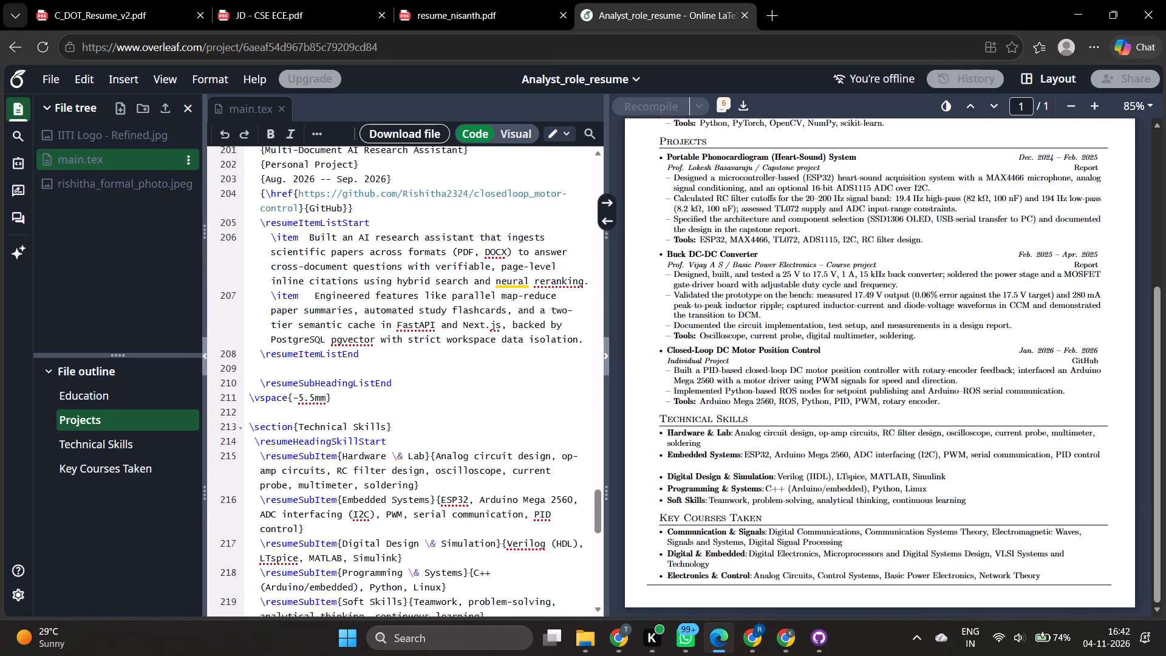
scroll(458, 297, "down", 1)
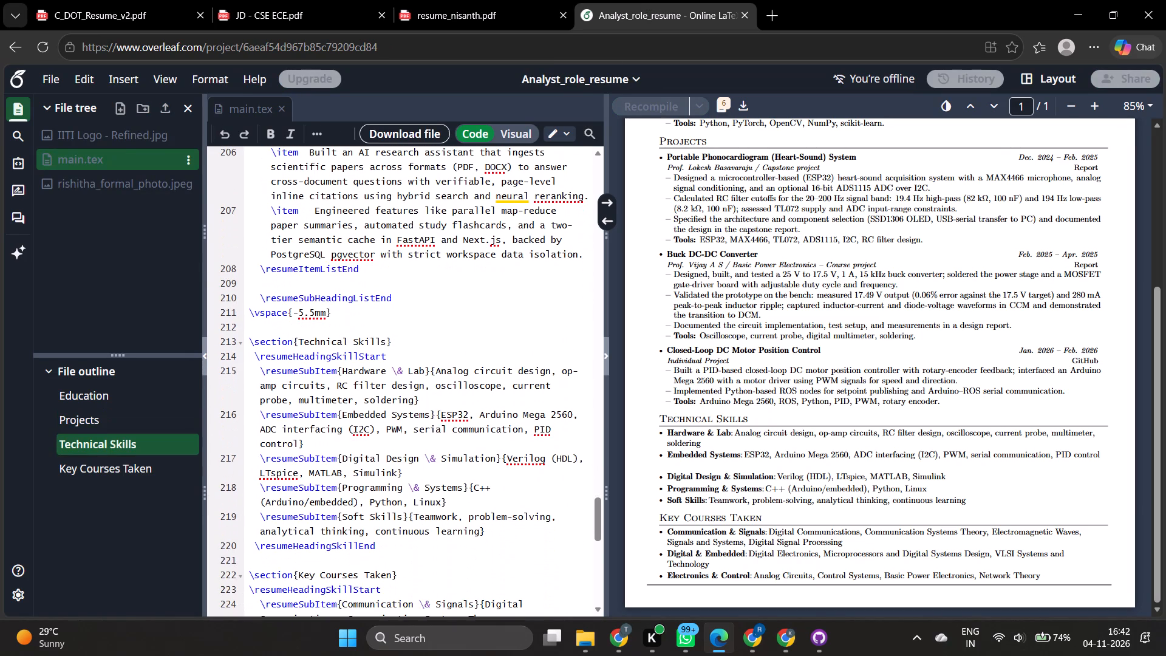
scroll(434, 386, "down", 2)
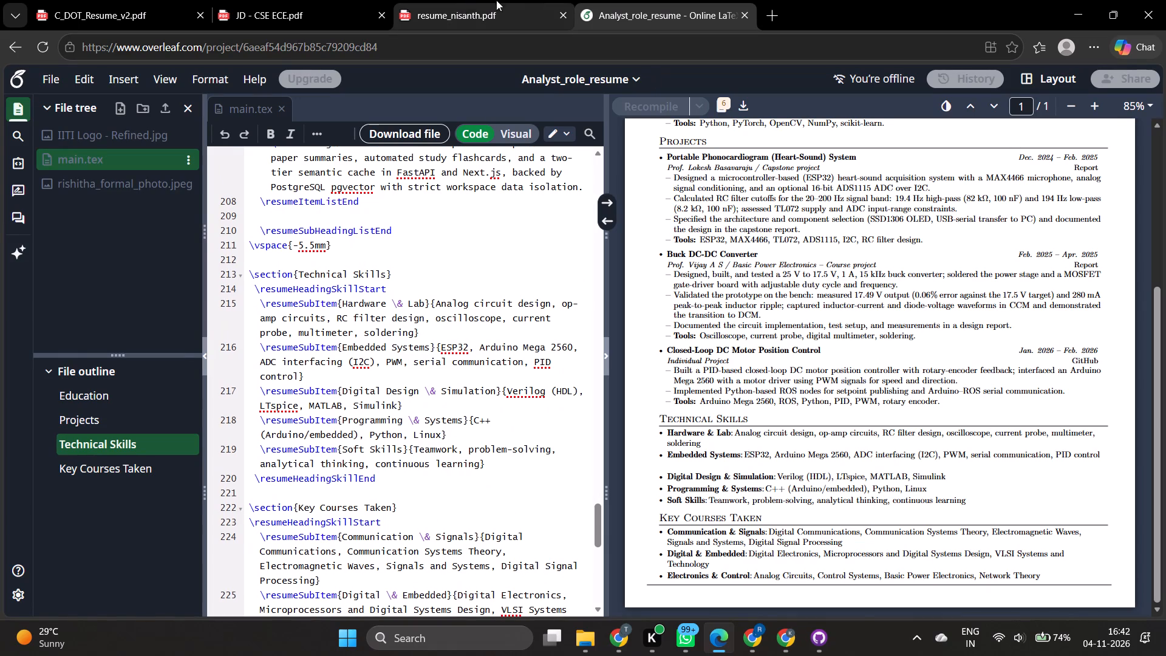
Replace the first Technical Skills entry's label in main.tex with "Programming", copied from the reference resume PDF, without a leading space.
left_click(462, 0)
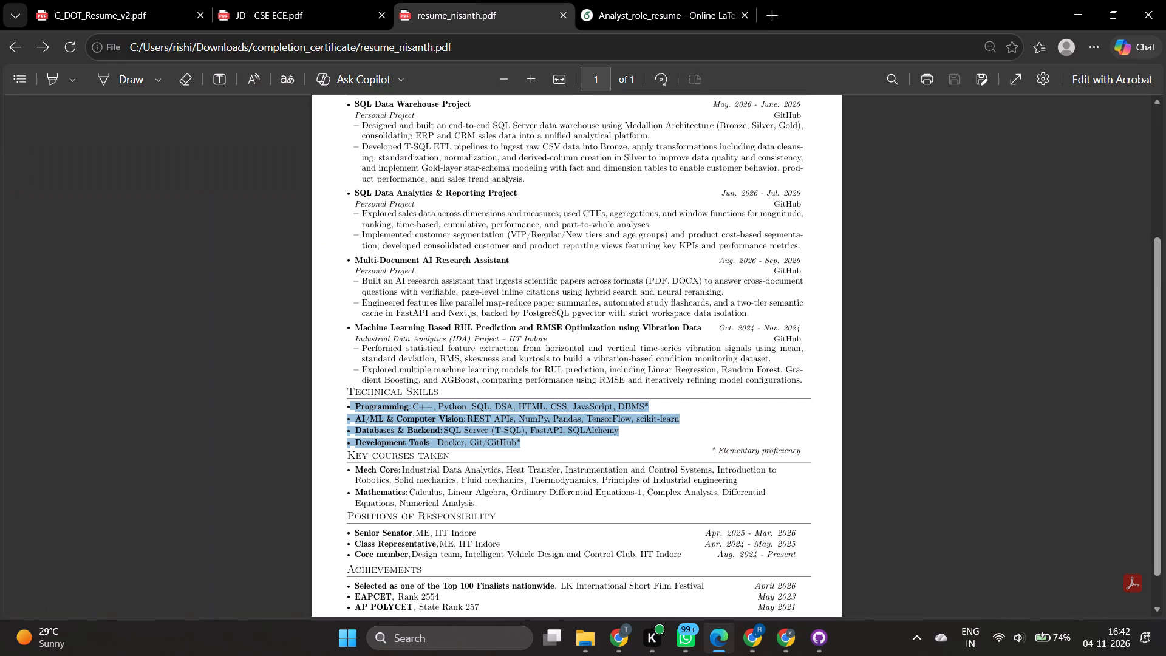
left_click(405, 415)
left_click_drag(409, 413, 352, 407)
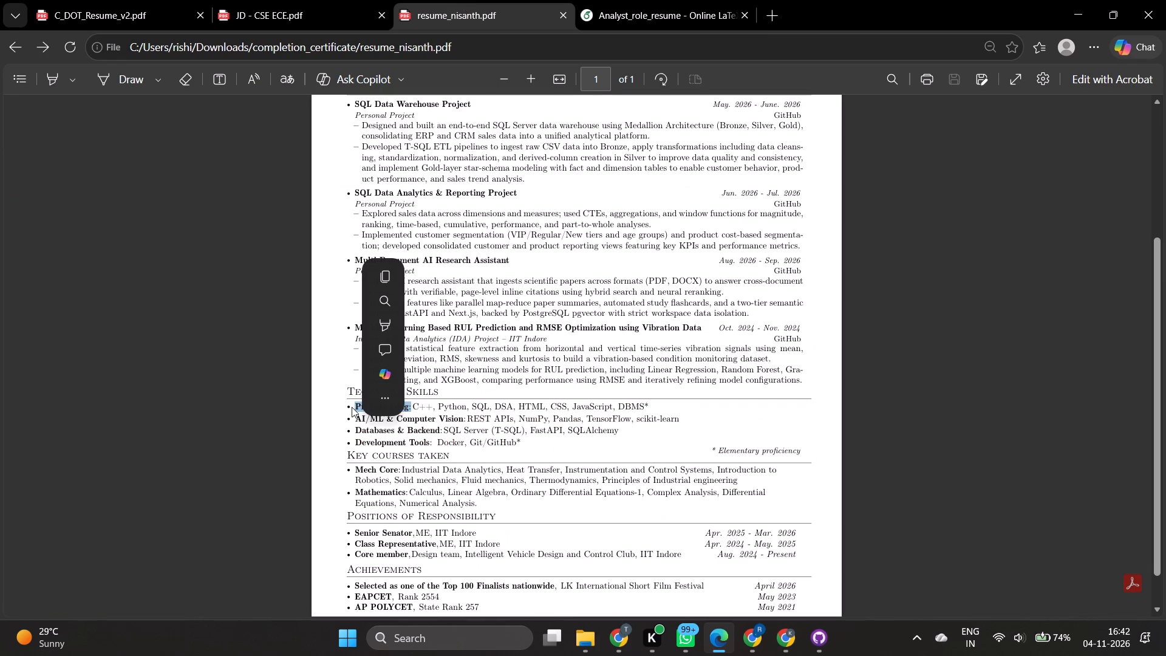
left_click(494, 451)
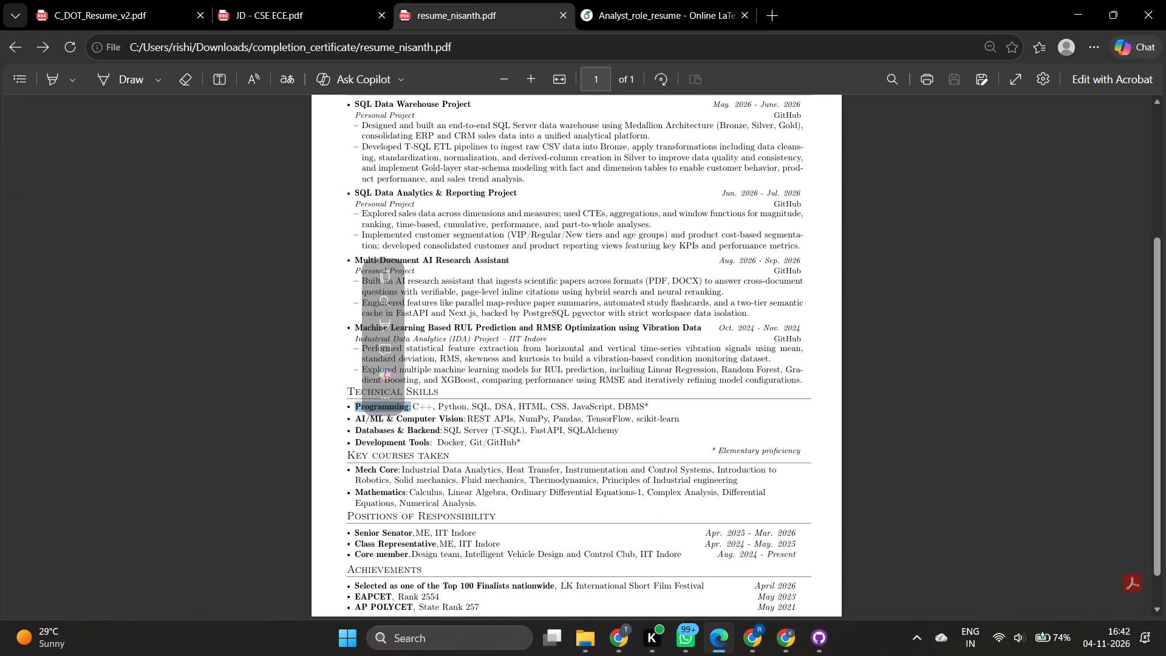
left_click_drag(407, 414, 382, 409)
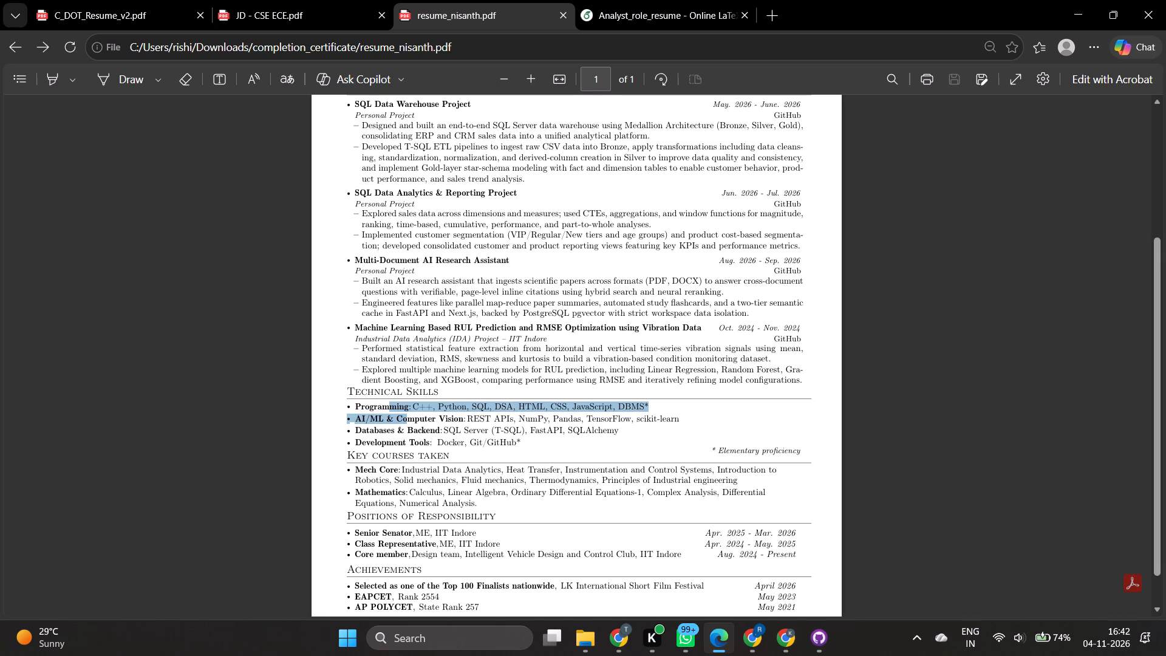
left_click_drag(382, 409, 356, 408)
left_click(386, 457)
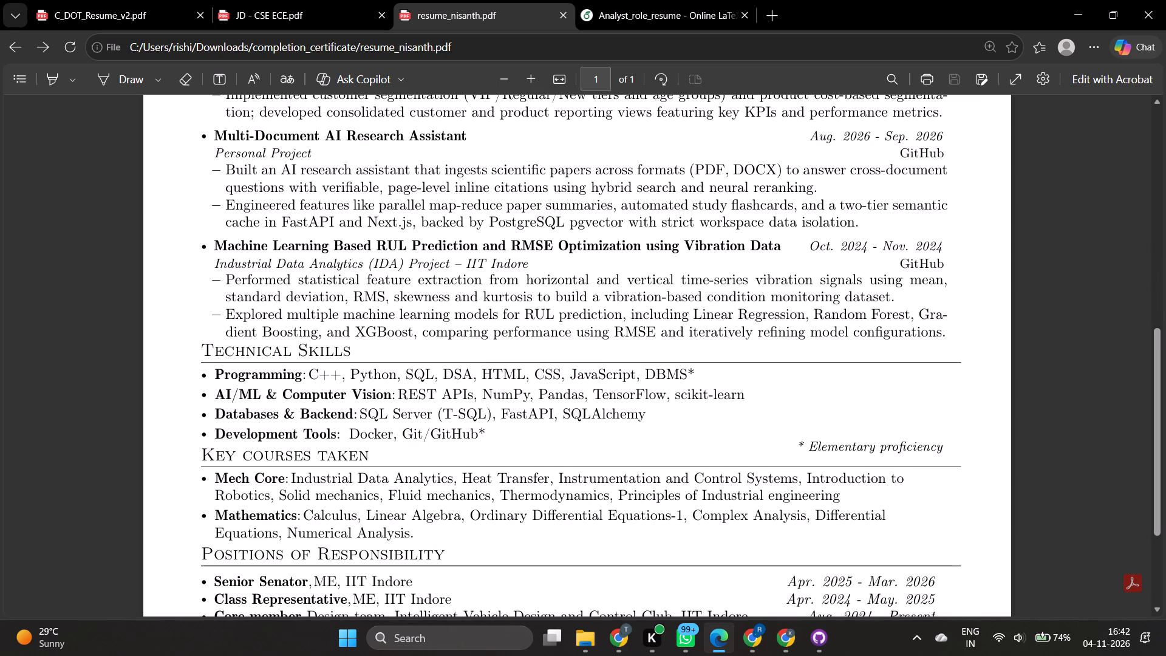
left_click_drag(213, 377, 295, 377)
key("ctrl+c")
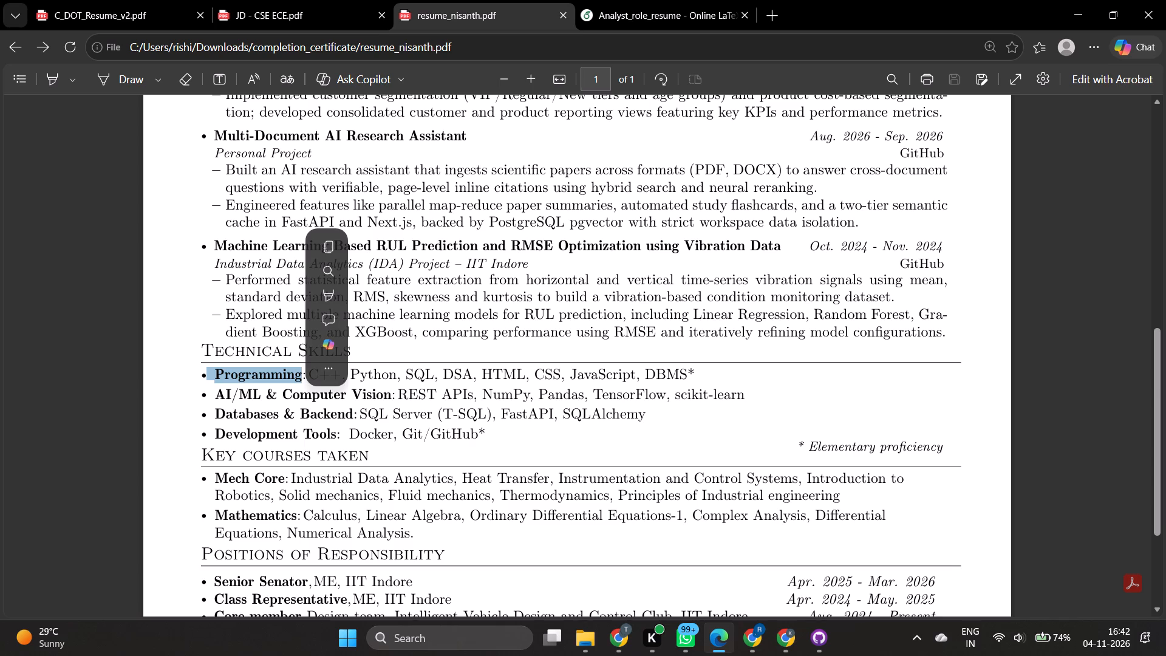
left_click(624, 0)
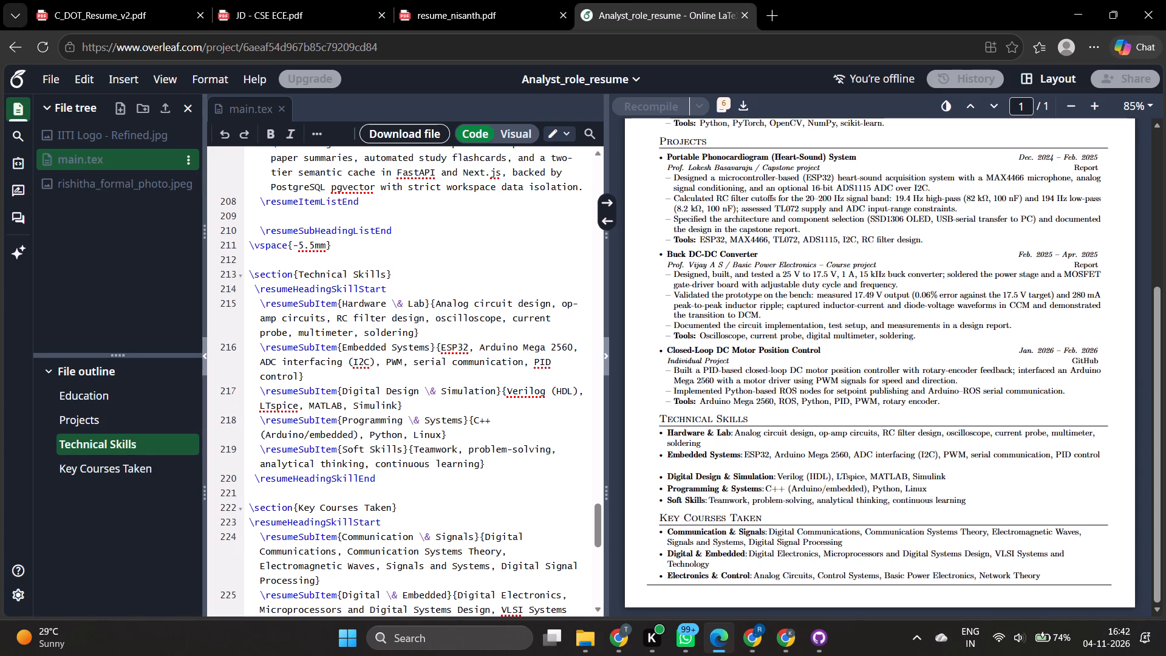
left_click_drag(423, 305, 347, 309)
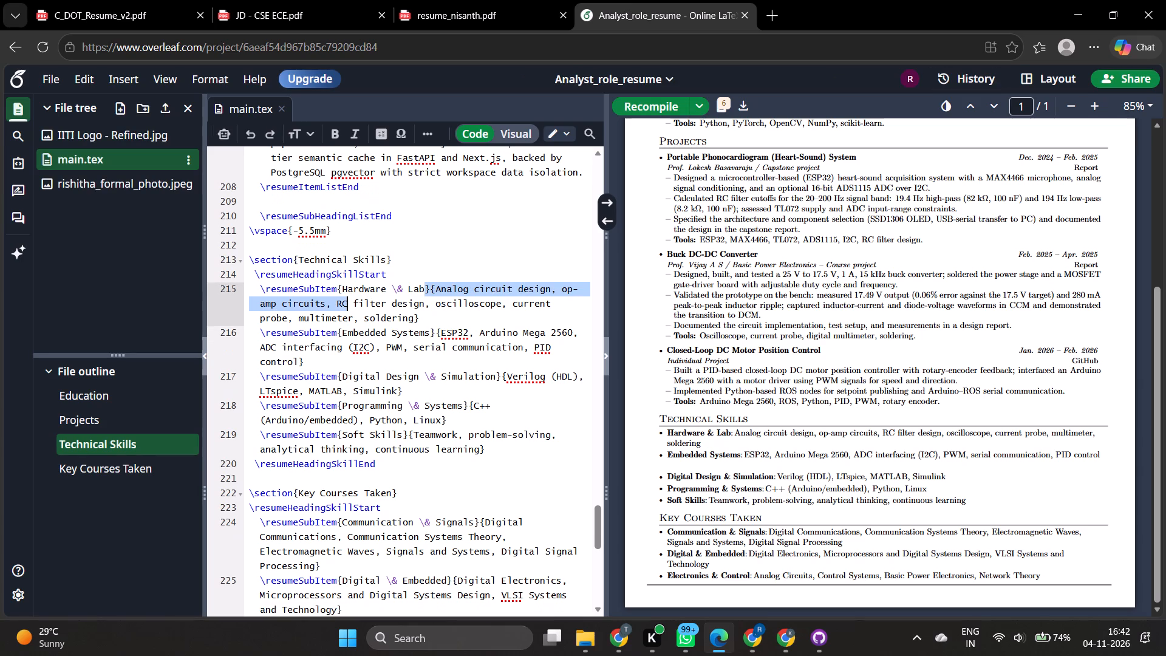
left_click_drag(347, 309, 340, 289)
key("ctrl+v")
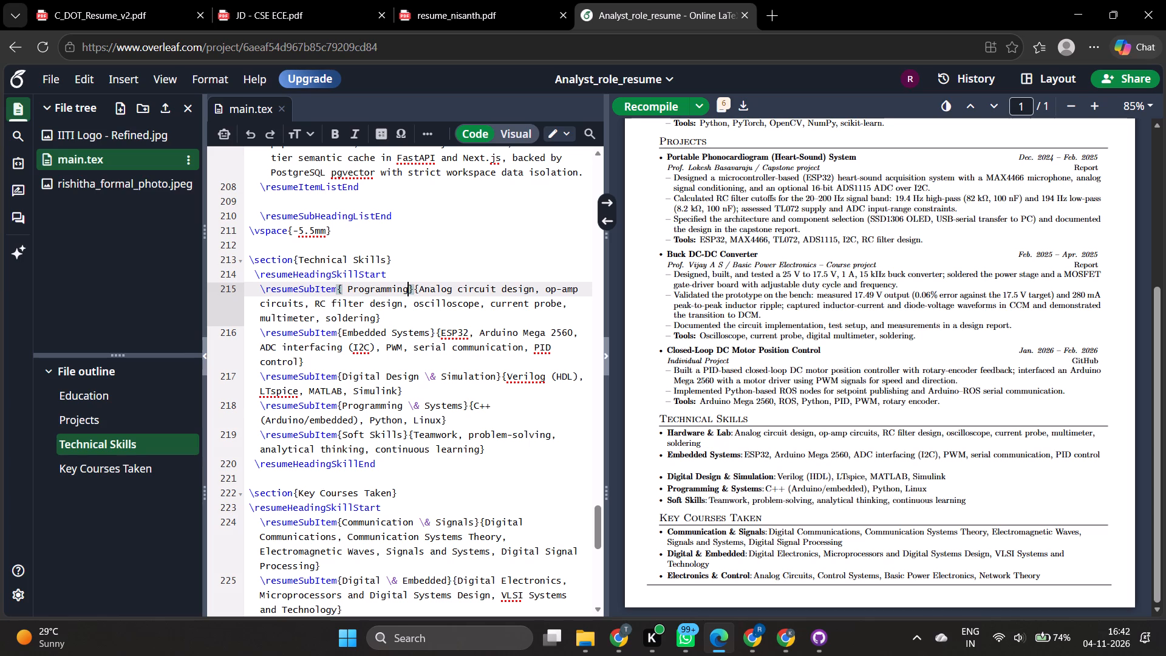
left_click(346, 293)
key("BackSpace")
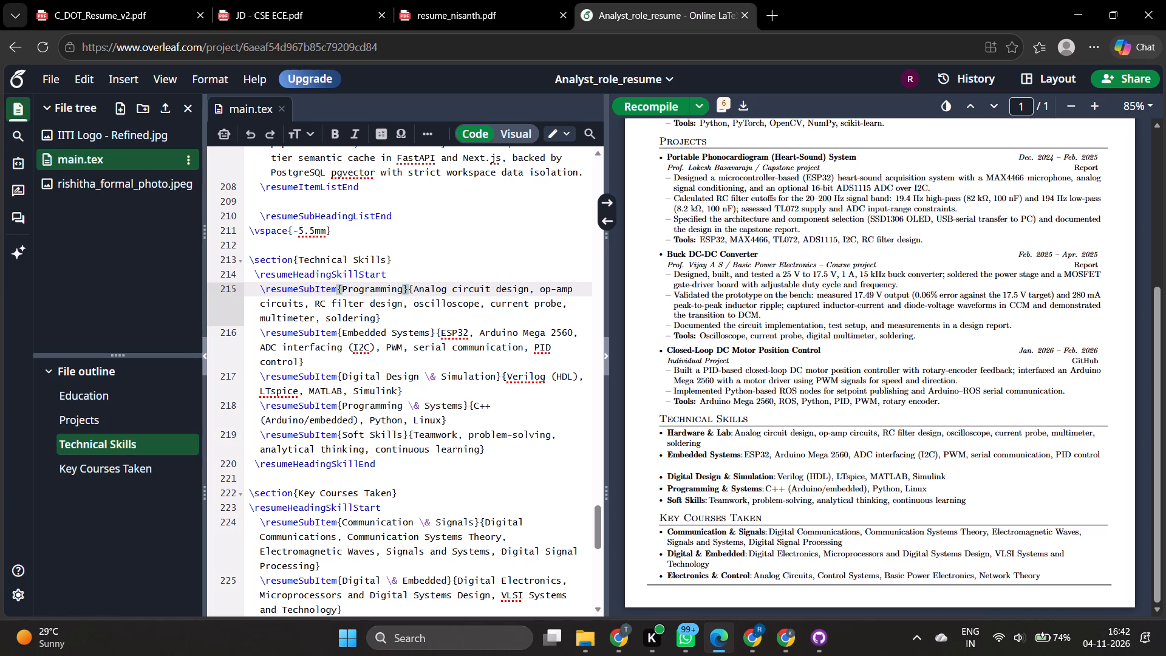
Replace the Programming entry's skill list with "C++, Python, SQL, DSA, HTML, CSS, JavaScript, DBMS*" copied from the reference resume.
left_click(472, 0)
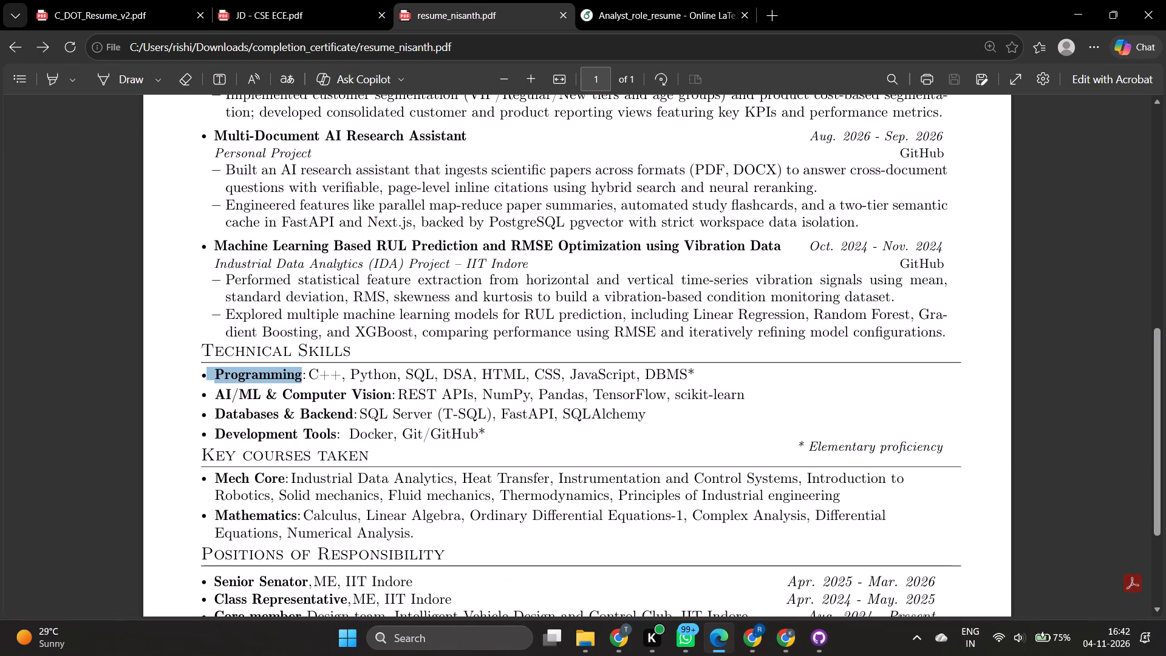
left_click_drag(692, 375, 511, 382)
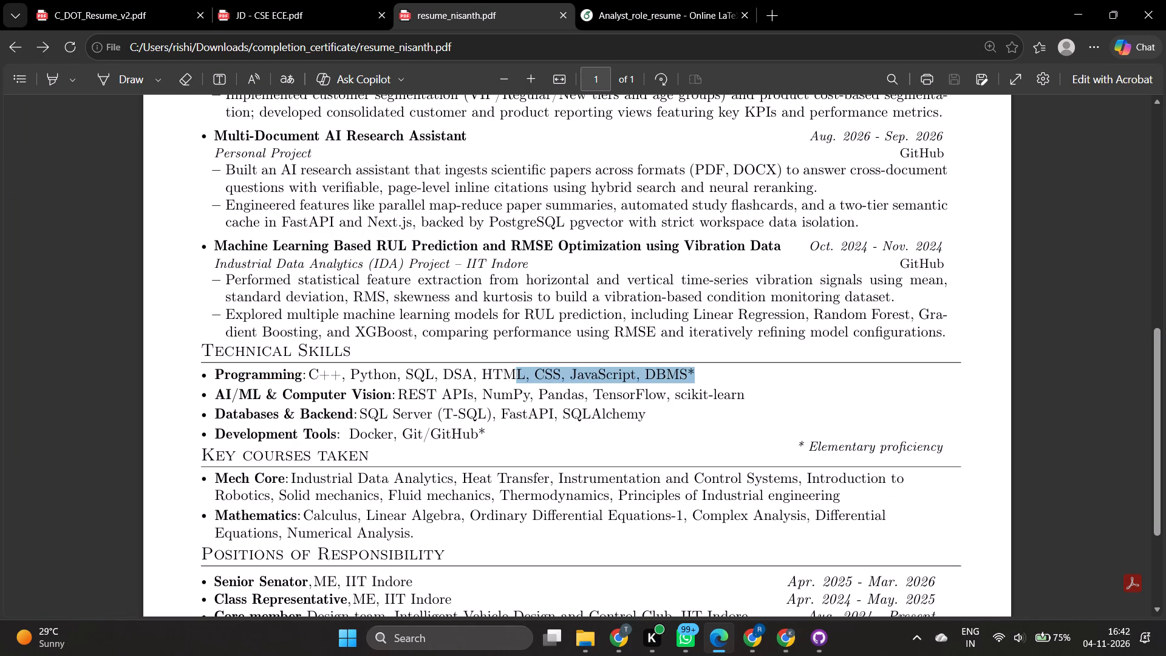
left_click_drag(511, 382, 300, 380)
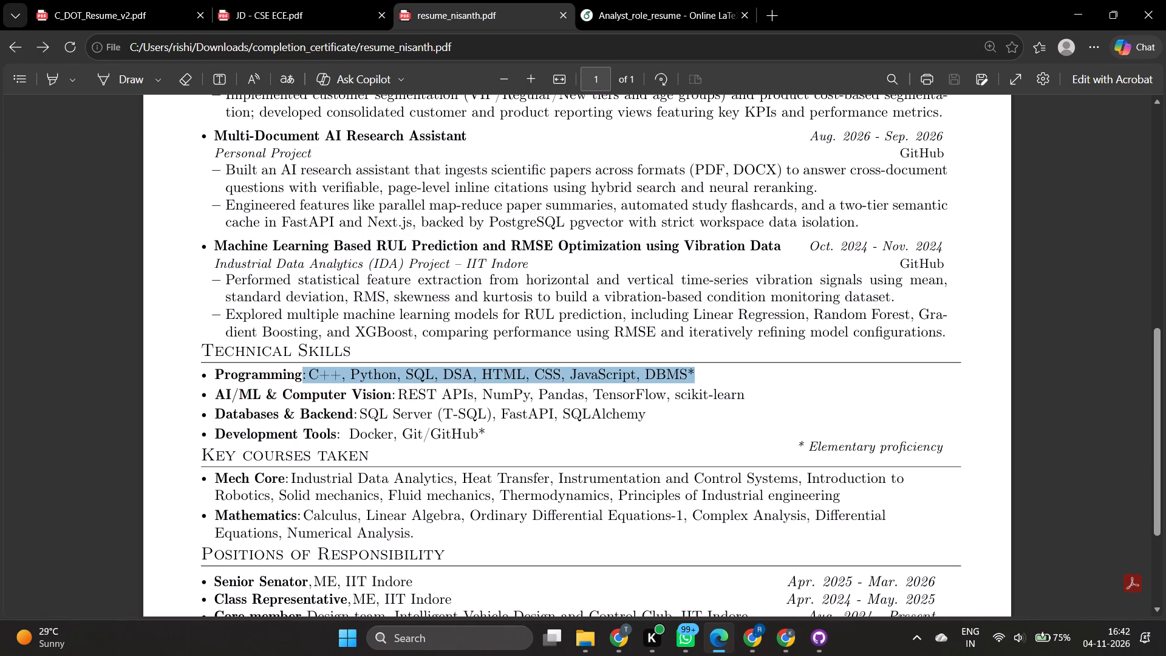
left_click_drag(300, 380, 305, 377)
key("ctrl+c")
left_click(588, 6)
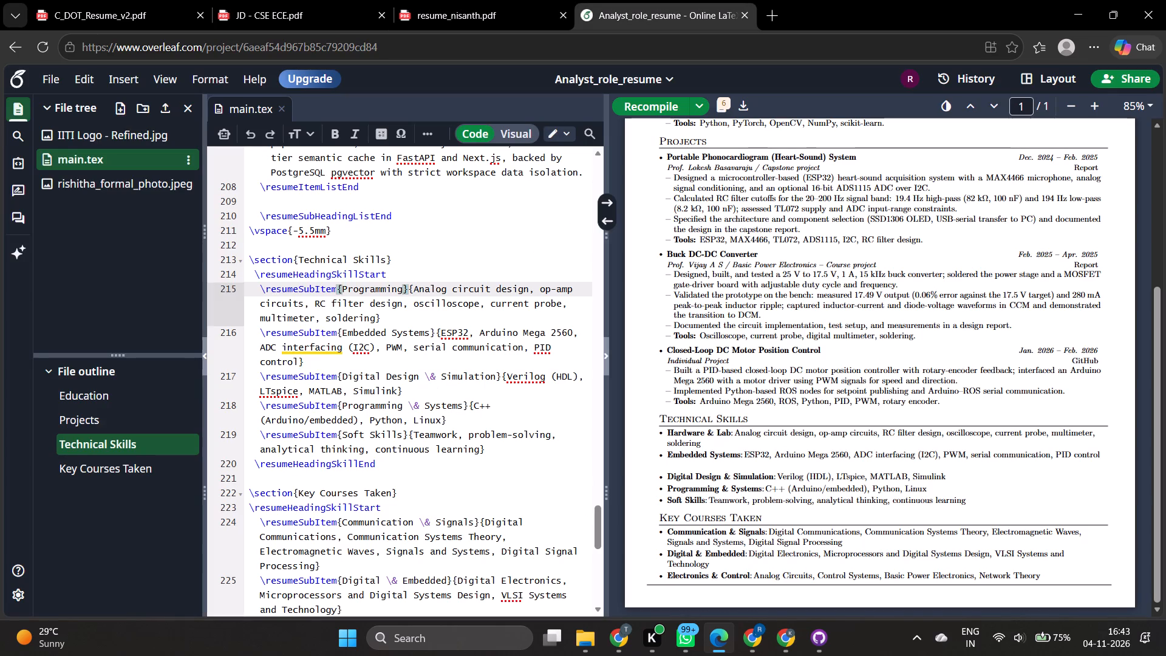
left_click_drag(375, 319, 417, 292)
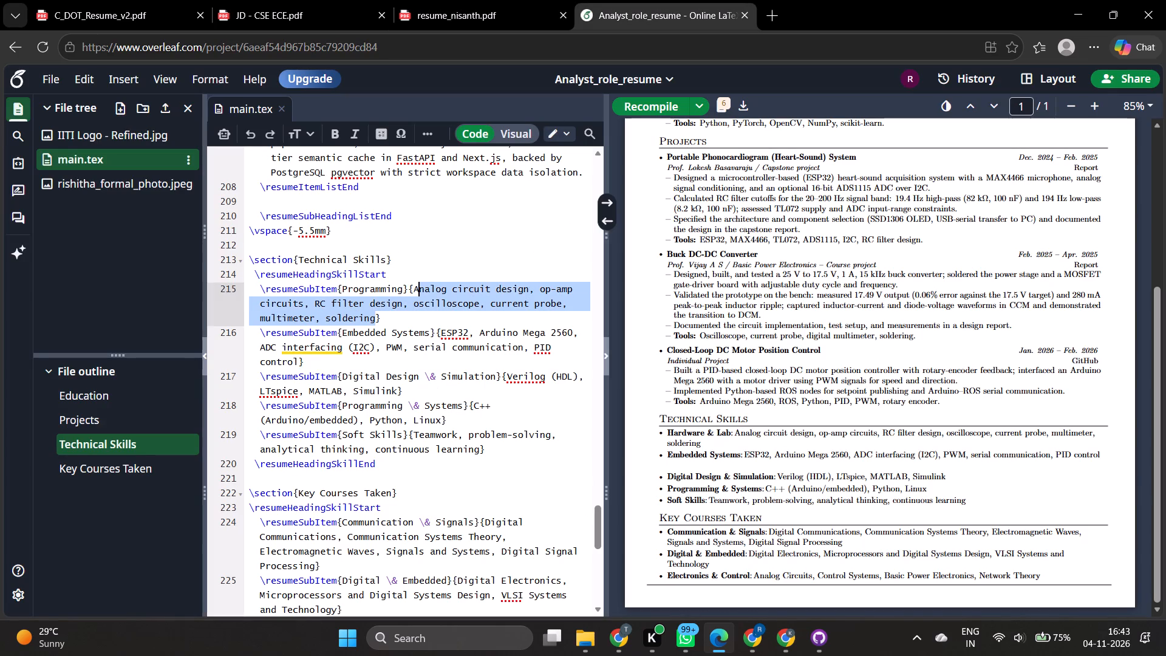
left_click_drag(417, 292, 416, 292)
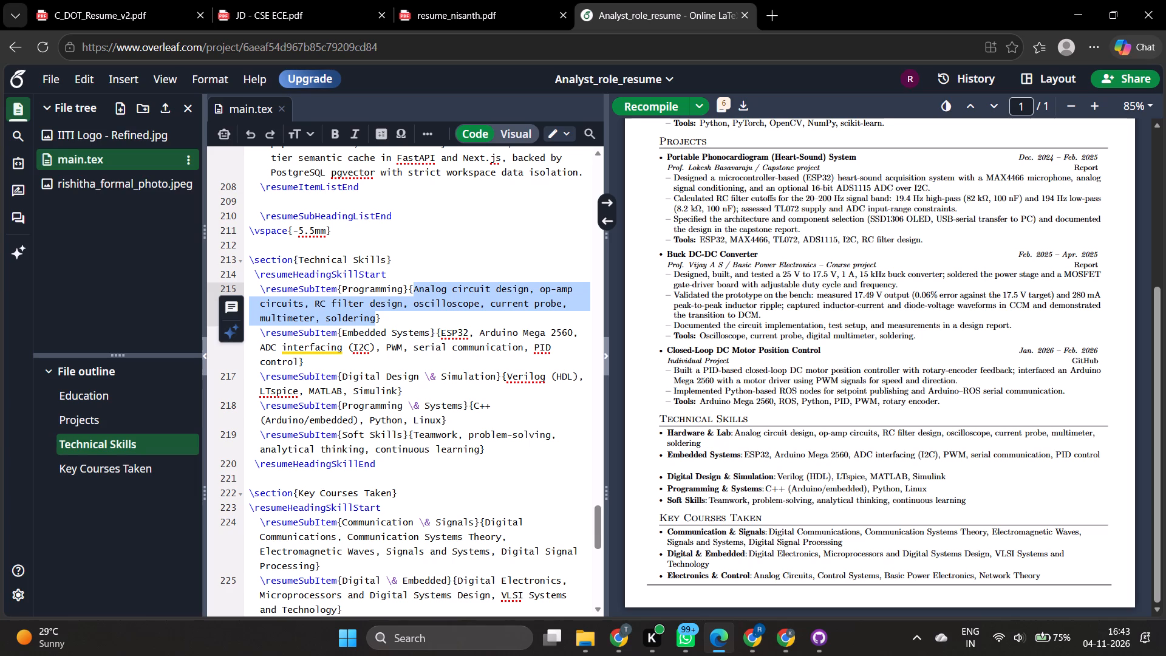
key("ctrl+v")
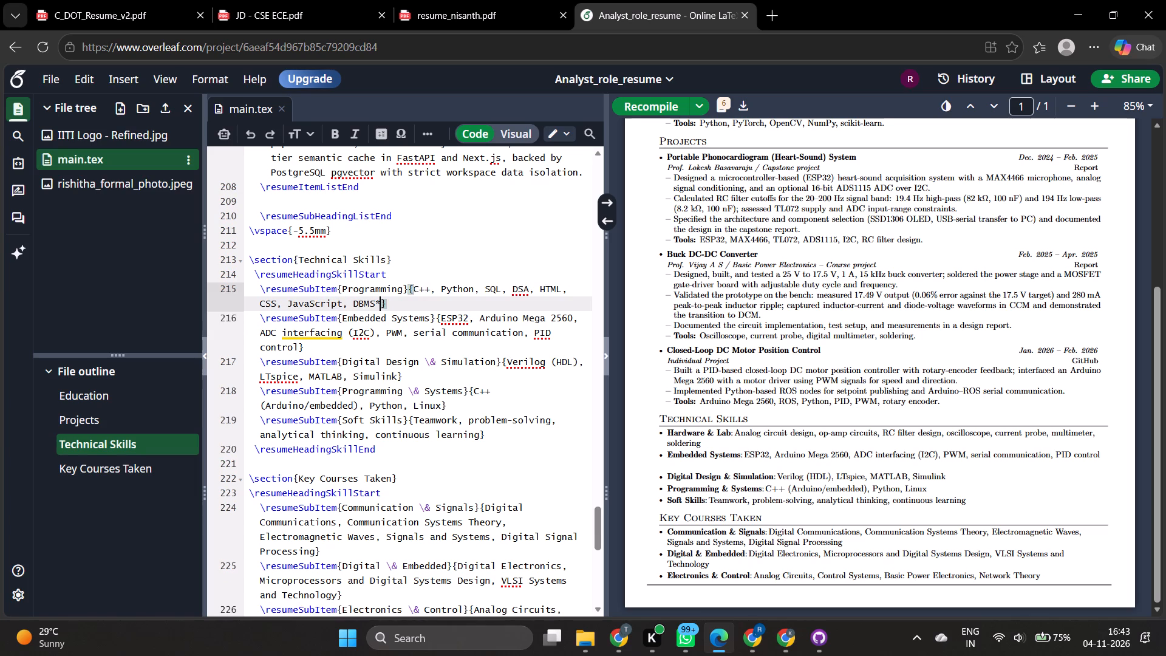
Replace the second Technical Skills entry's label with "AI/ML & Computer Vision" from the reference resume, escaping the ampersand with a backslash for LaTeX.
left_click(482, 21)
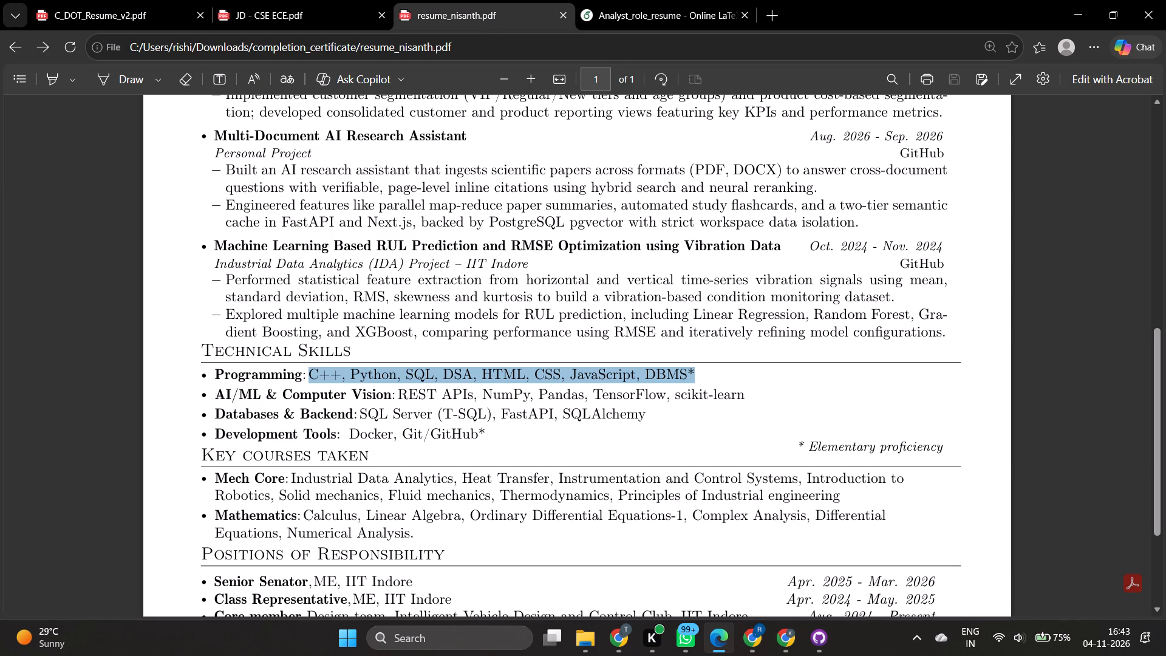
left_click_drag(390, 399, 288, 394)
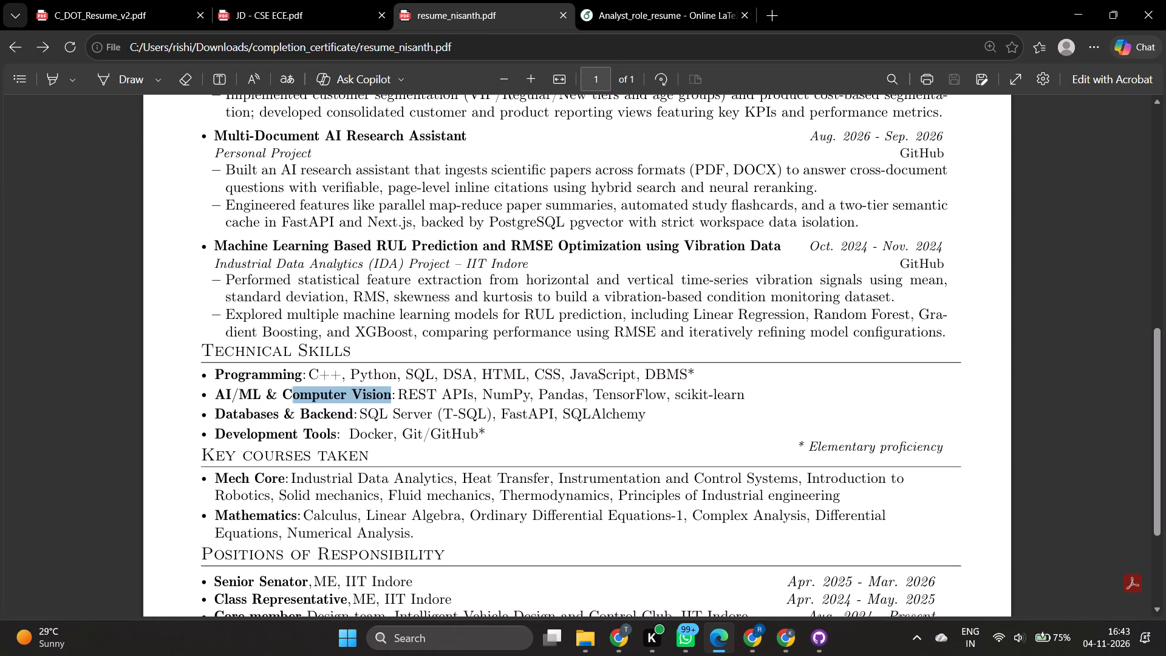
left_click_drag(288, 394, 223, 396)
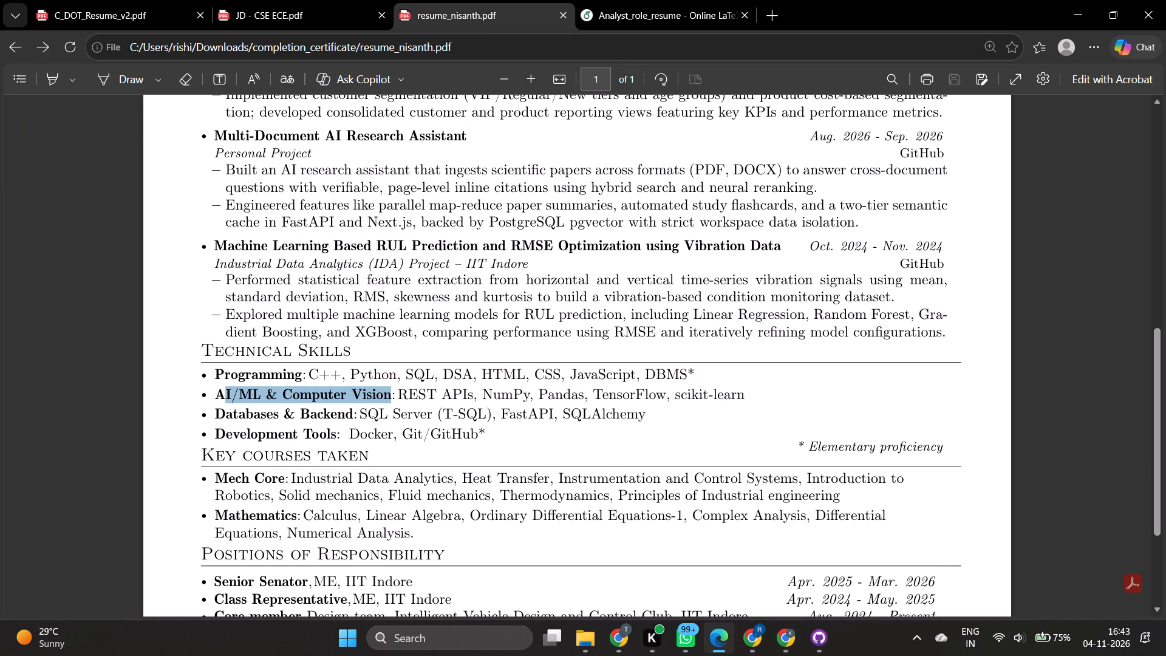
left_click_drag(223, 396, 216, 399)
left_click_drag(216, 399, 214, 399)
key("ctrl+c")
left_click(593, 0)
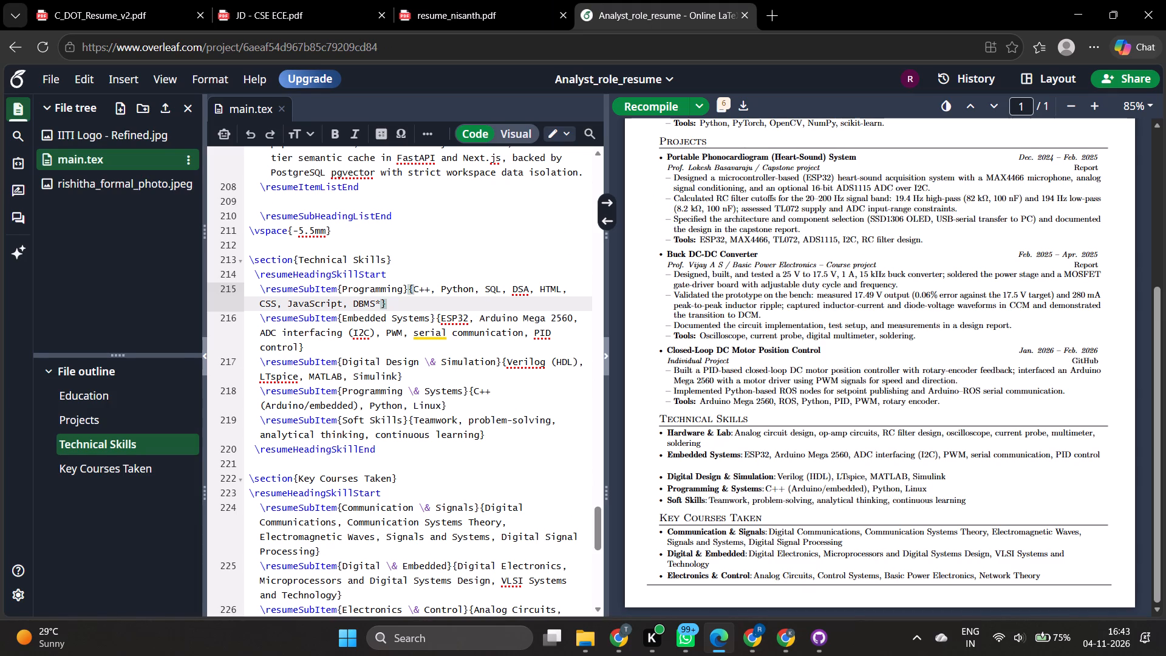
left_click_drag(428, 319, 386, 319)
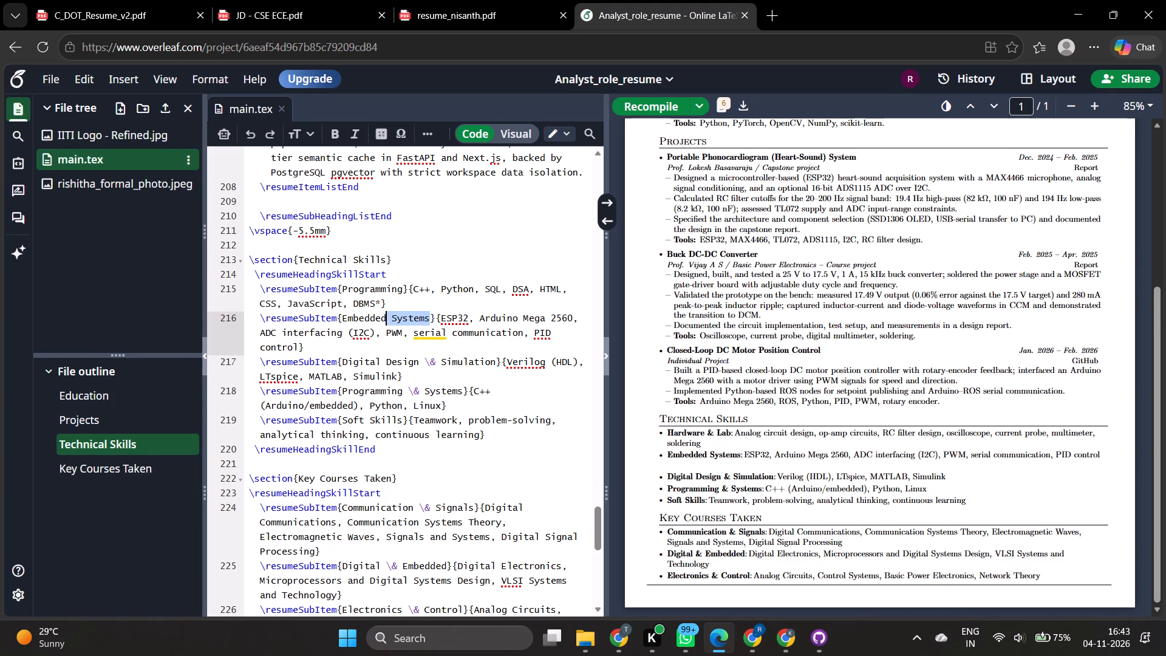
left_click_drag(386, 319, 343, 323)
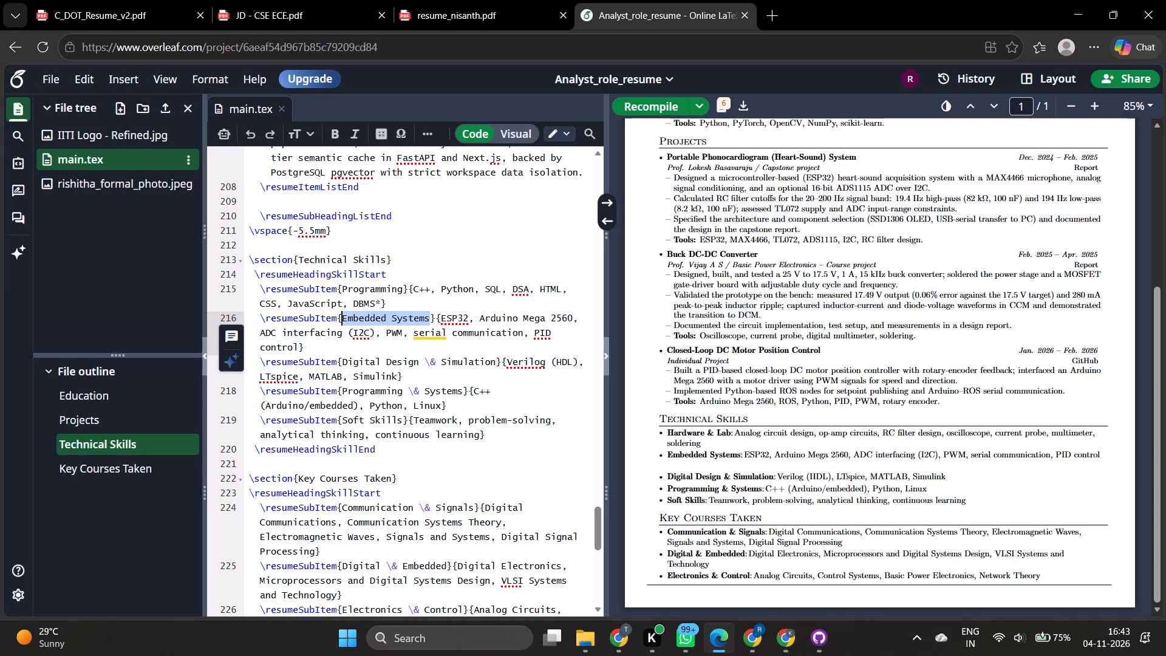
key("ctrl+v")
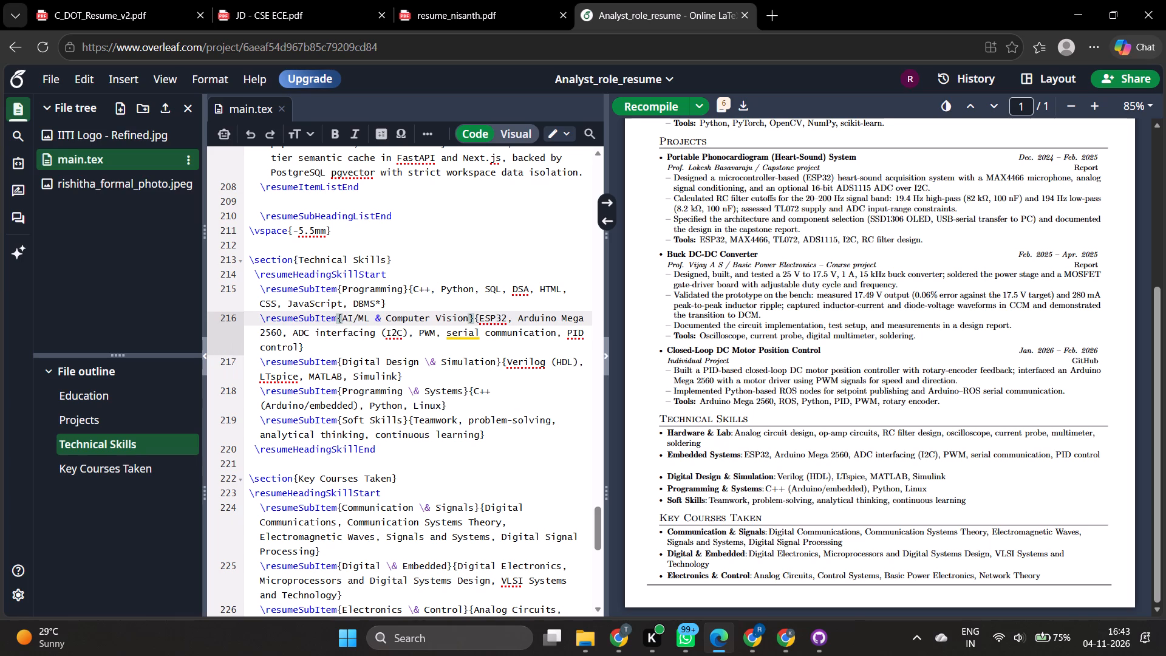
left_click(375, 320)
key("backslash")
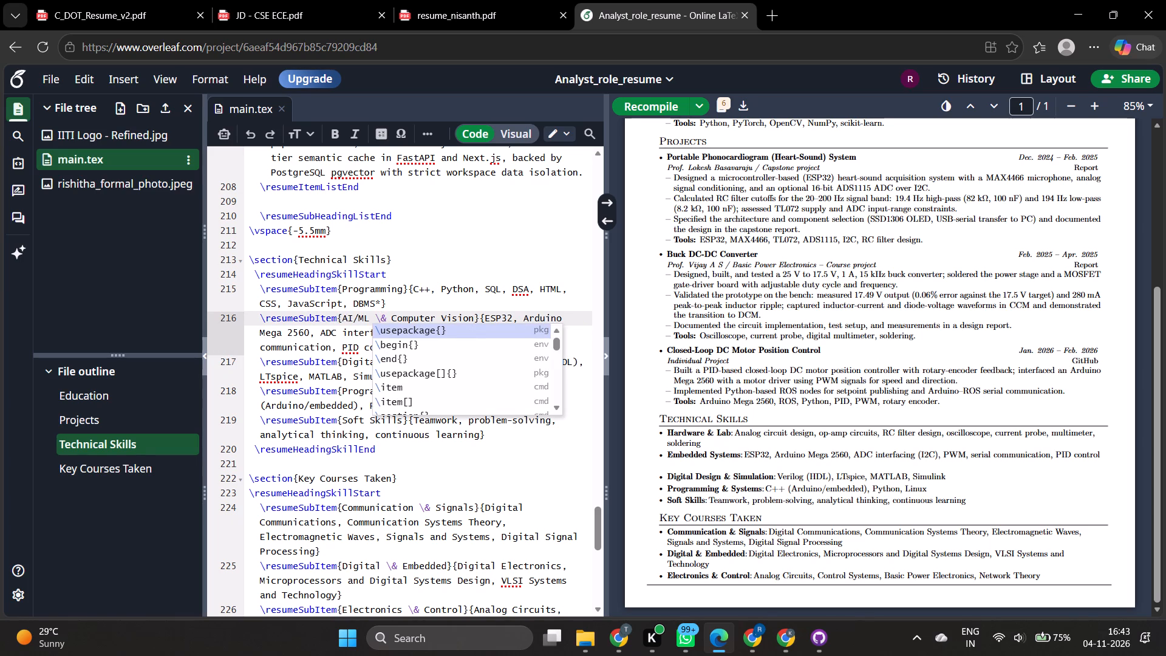
left_click(517, 460)
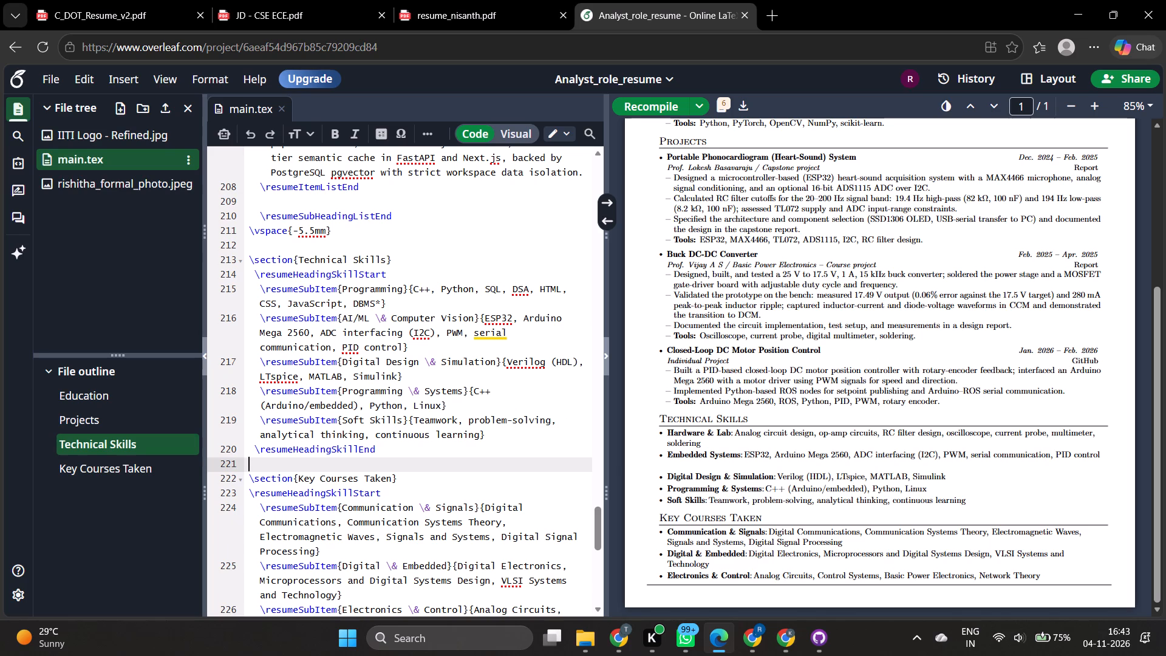
Replace the AI/ML & Computer Vision entry's skill list with "REST APIs, NumPy, Pandas, TensorFlow, scikit-learn" copied from the reference resume PDF.
left_click(499, 0)
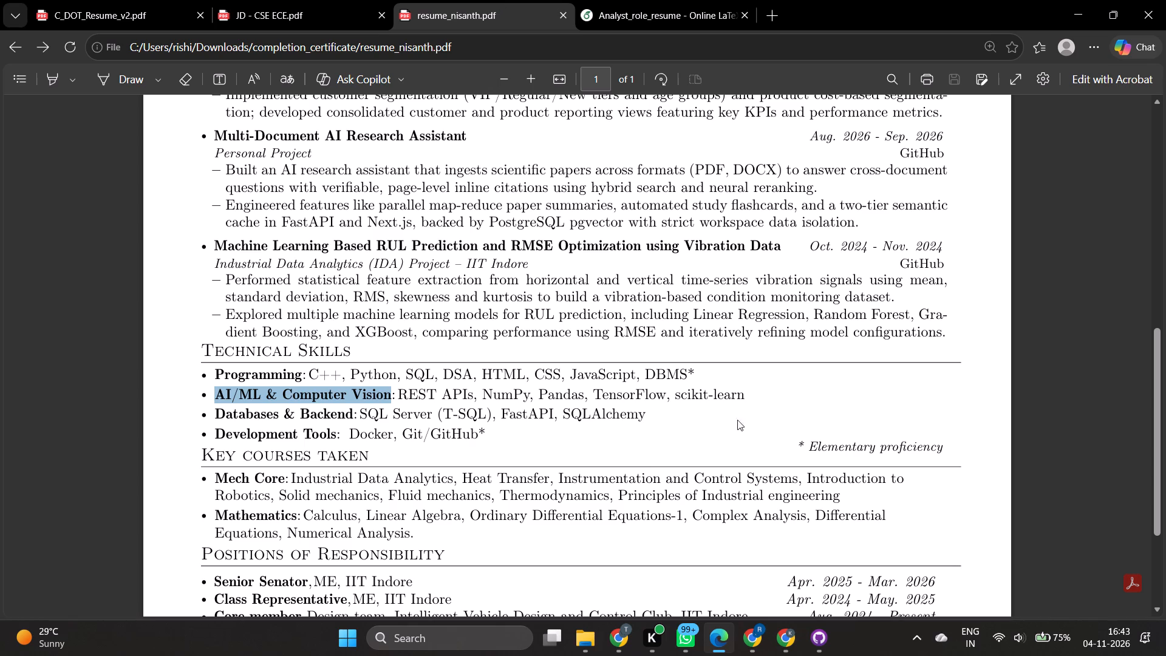
left_click_drag(745, 402, 560, 386)
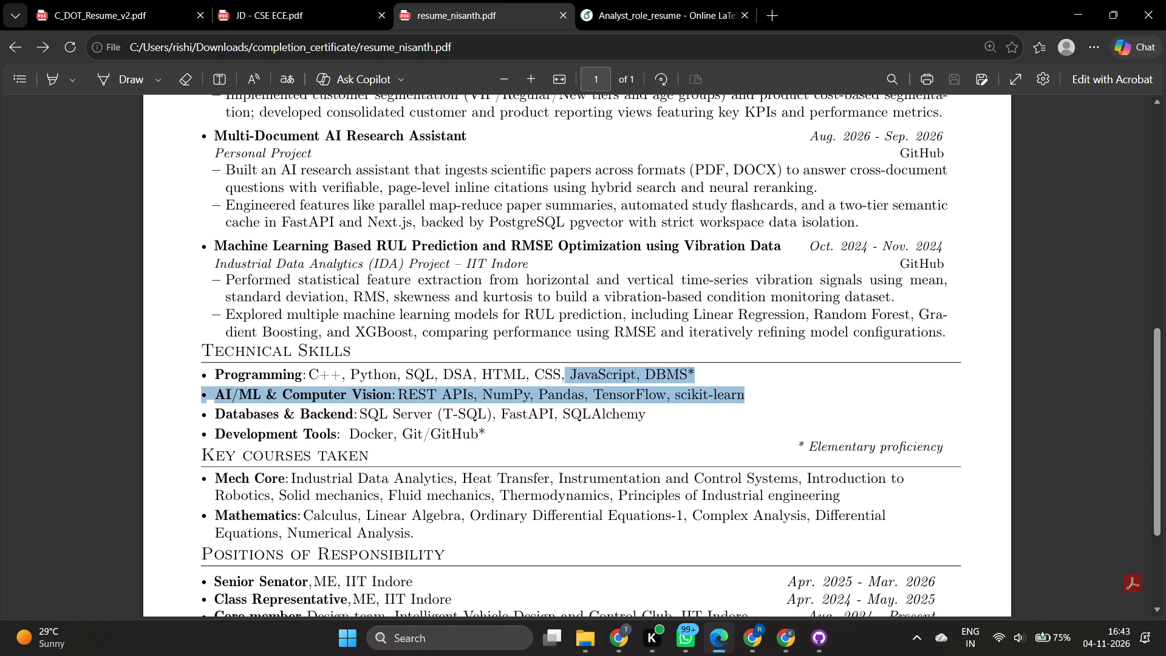
left_click_drag(560, 386, 395, 396)
key("ctrl+c")
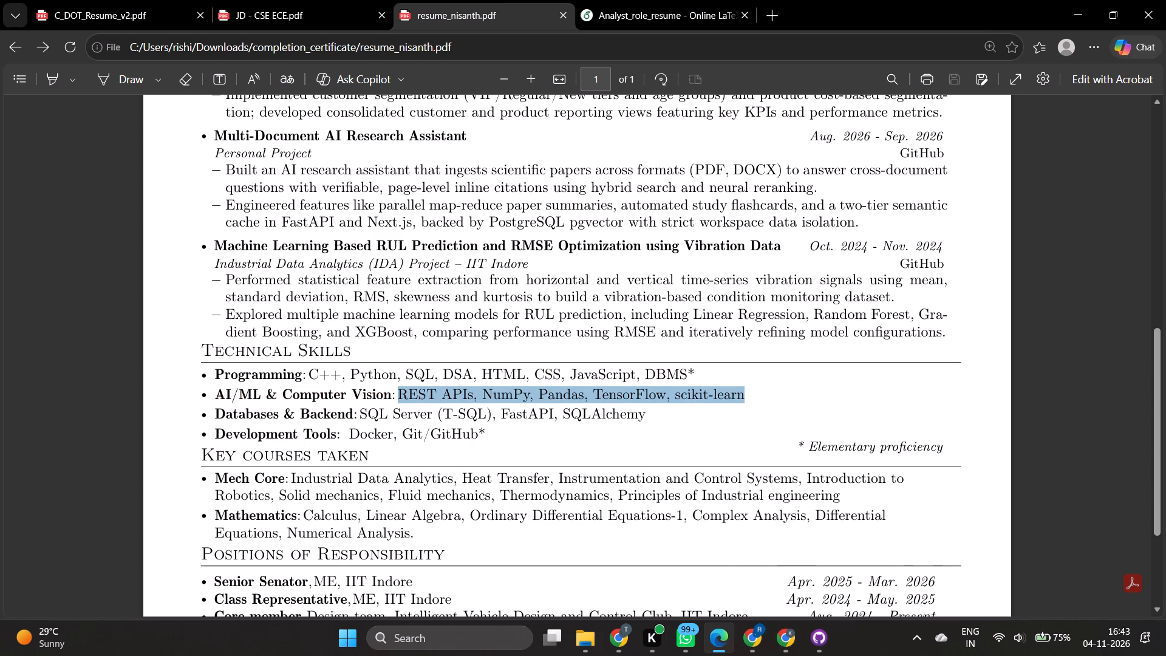
left_click(647, 0)
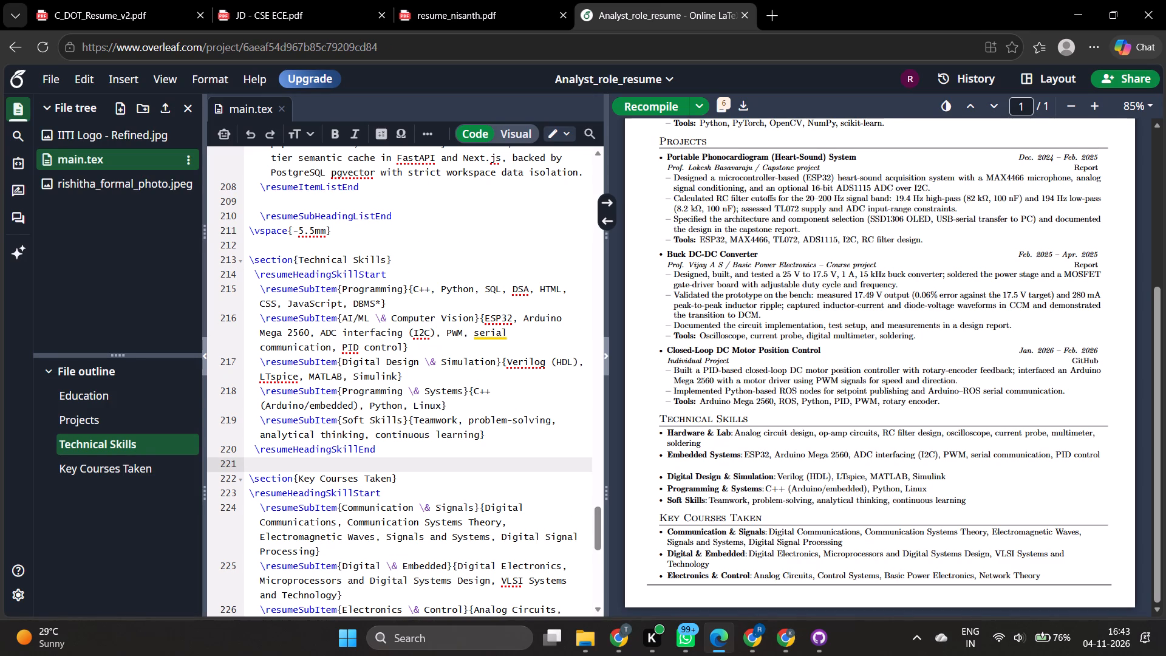
left_click_drag(402, 347, 411, 335)
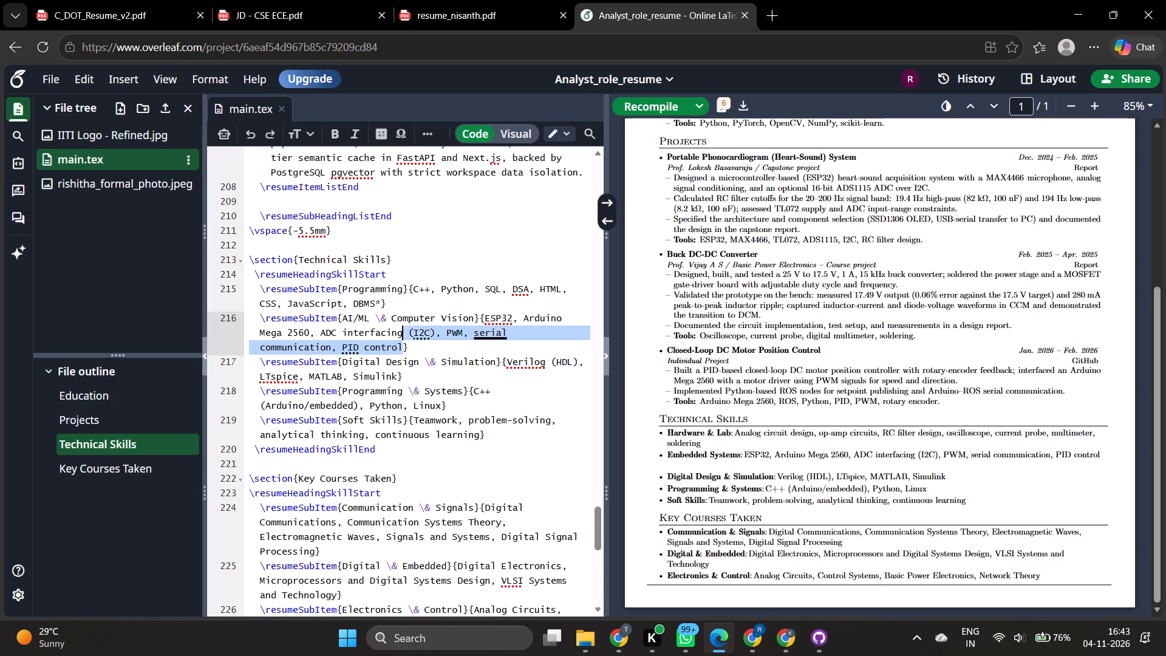
left_click_drag(411, 335, 486, 323)
key("ctrl+v")
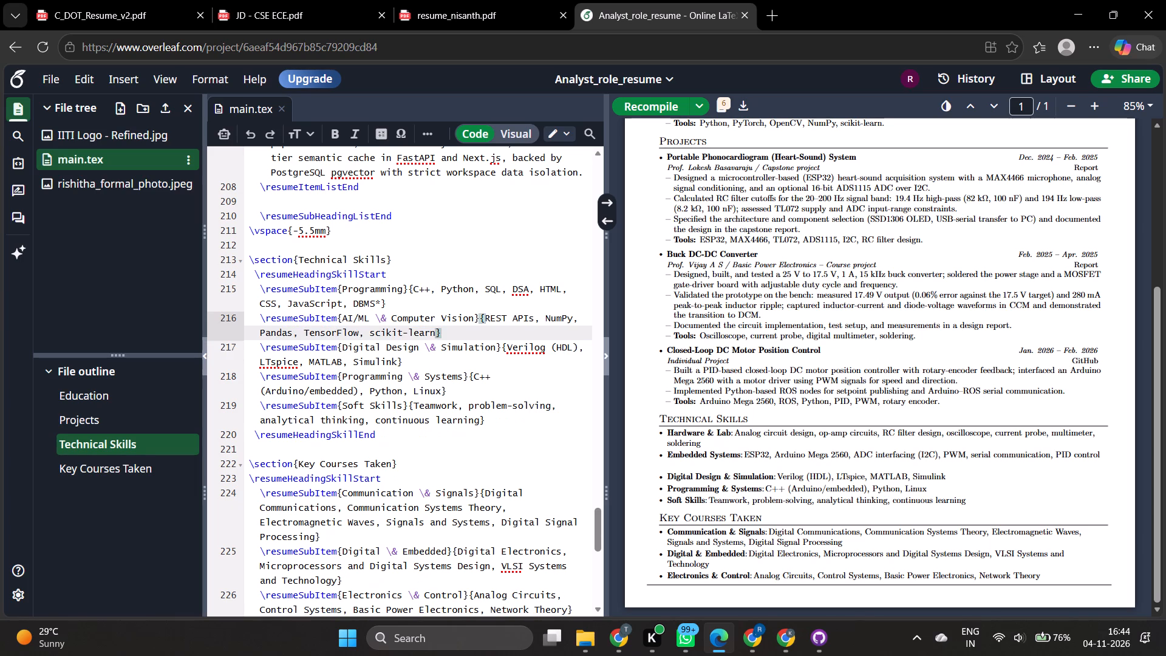
Replace the third Technical Skills entry's label with "Databases & Backend" from the reference resume, escaping the ampersand with a backslash for LaTeX.
left_click(548, 0)
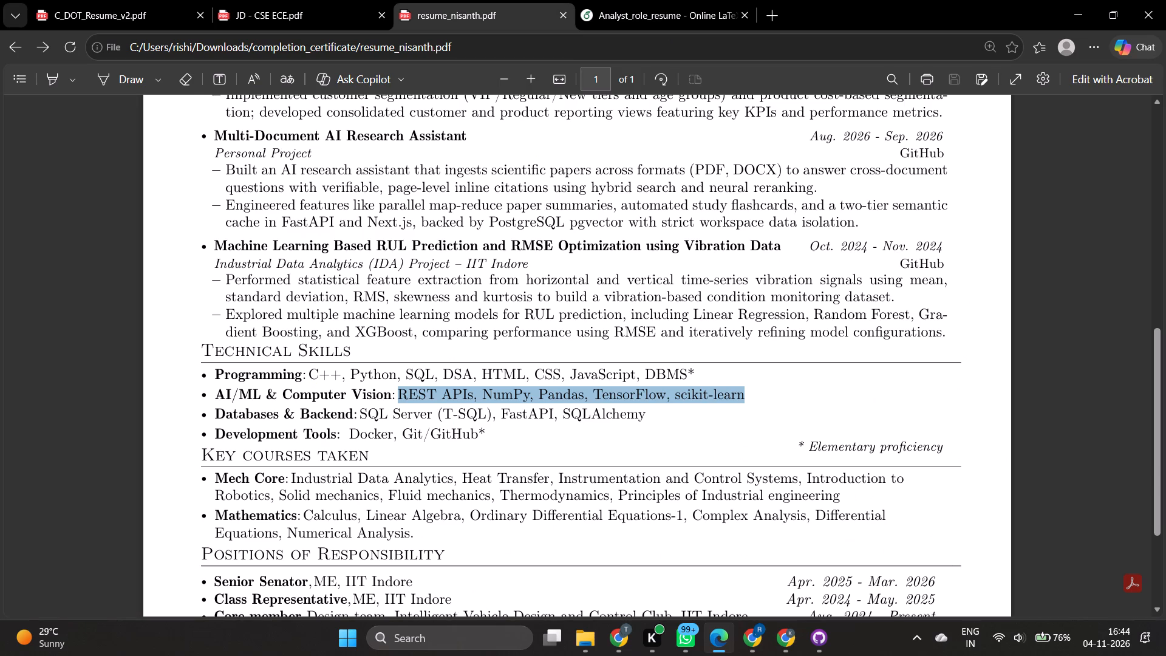
left_click_drag(352, 420, 261, 408)
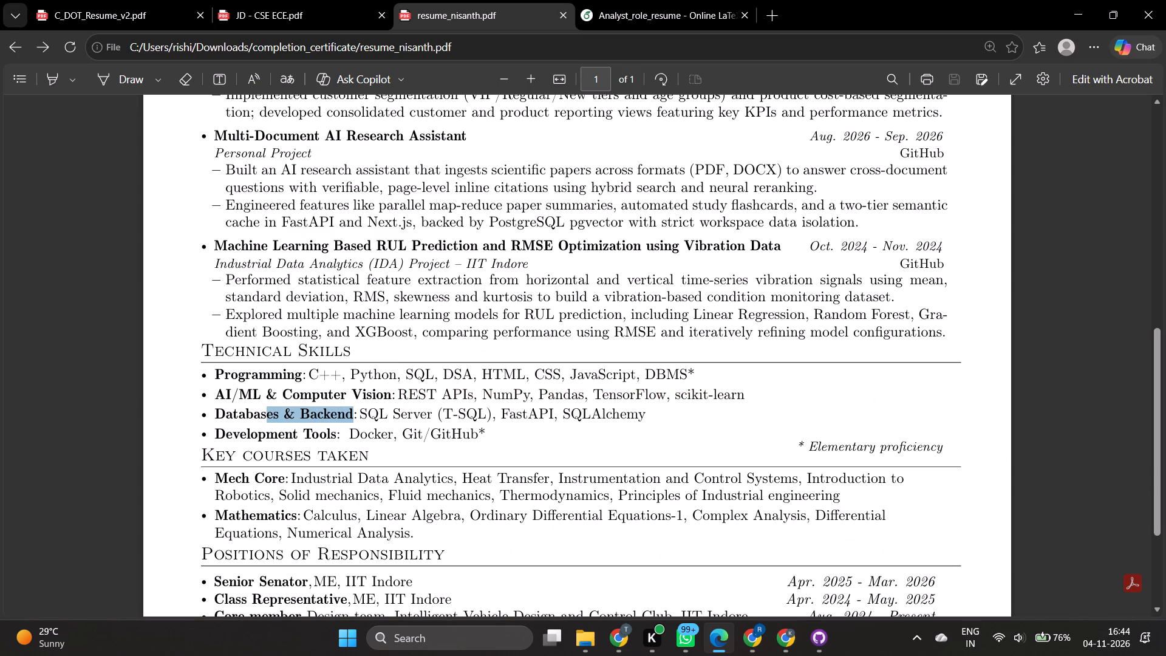
left_click_drag(261, 408, 215, 413)
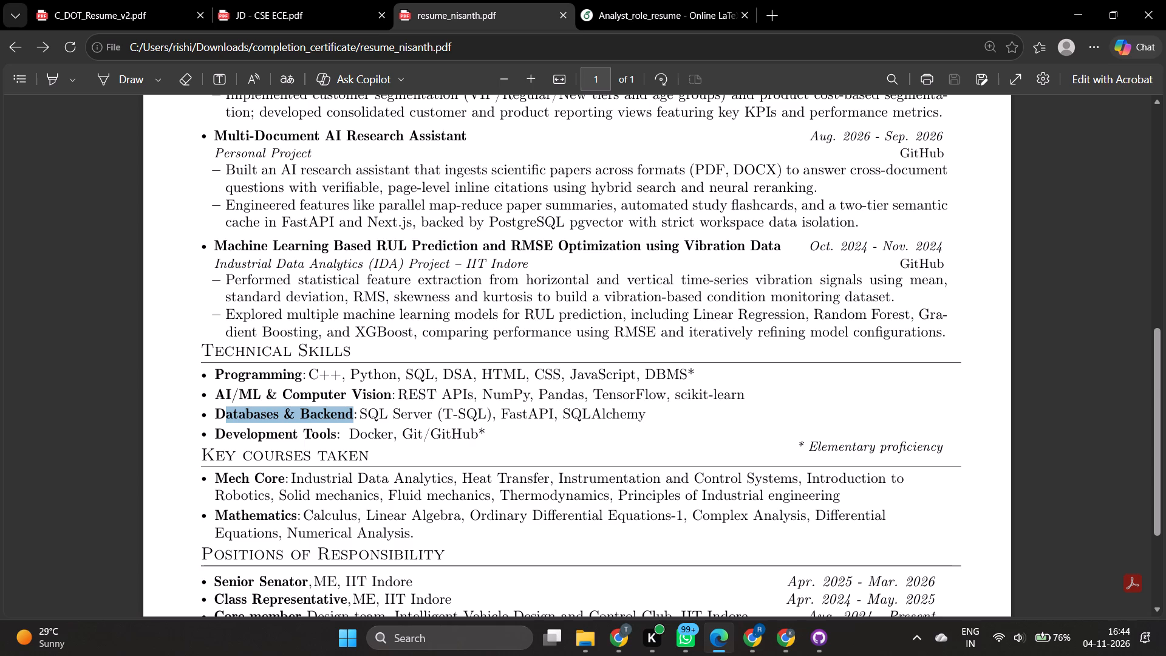
left_click_drag(215, 413, 213, 417)
key("ctrl+c")
left_click(644, 15)
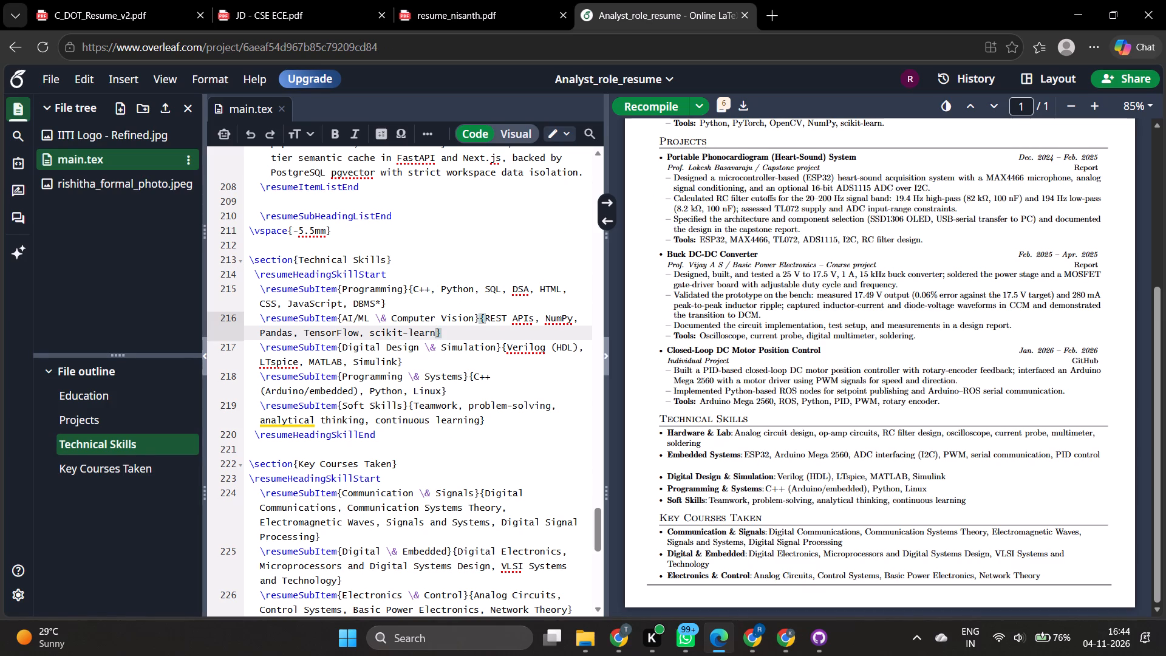
left_click_drag(494, 347, 355, 347)
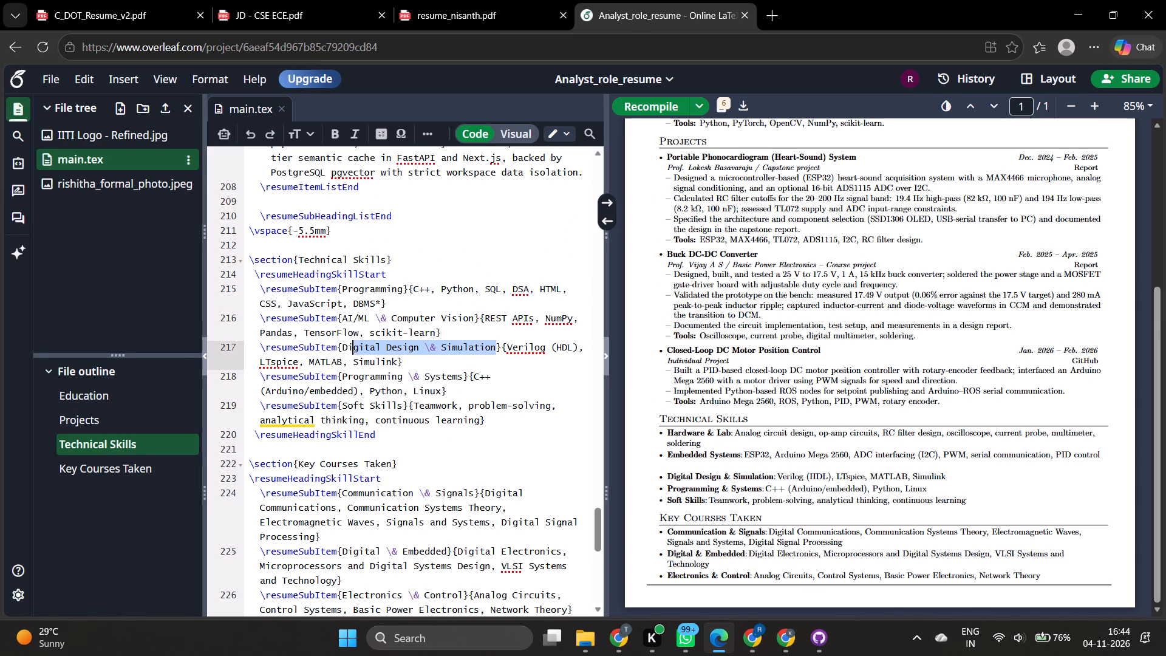
left_click_drag(355, 347, 344, 350)
key("ctrl+v")
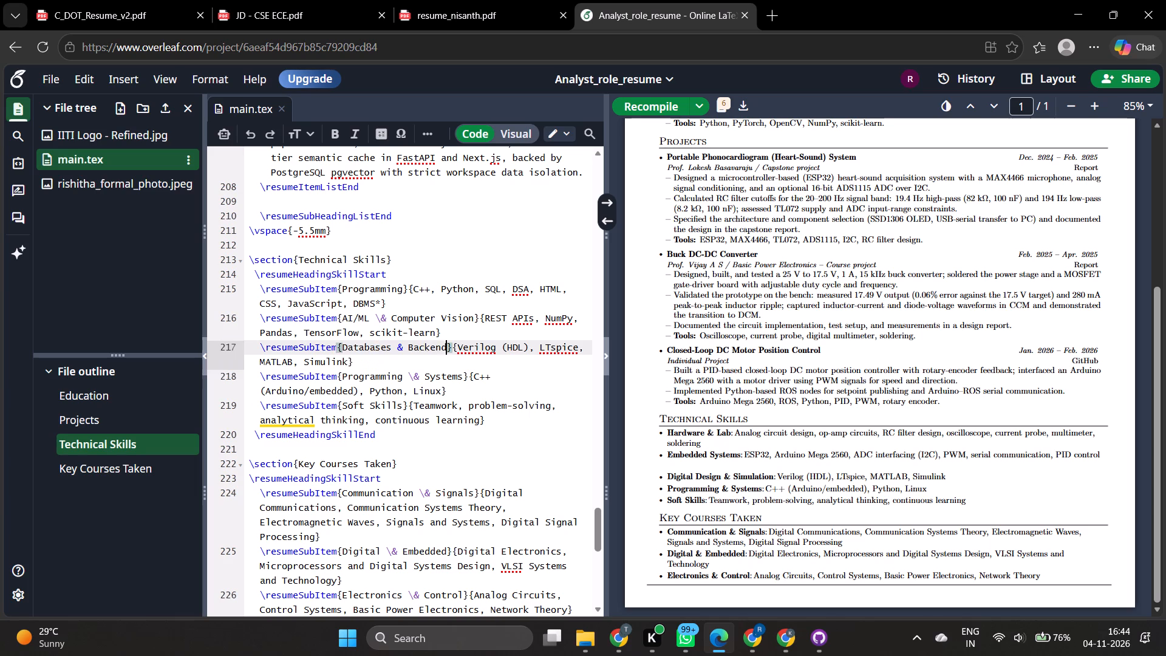
left_click(395, 349)
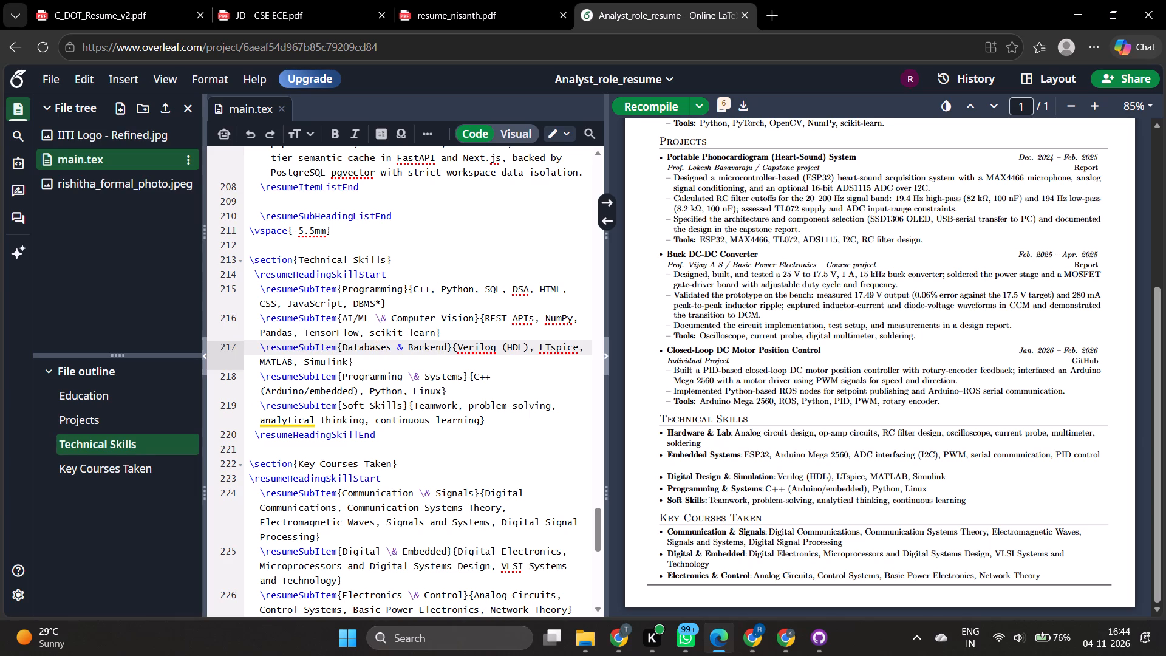
key("backslash")
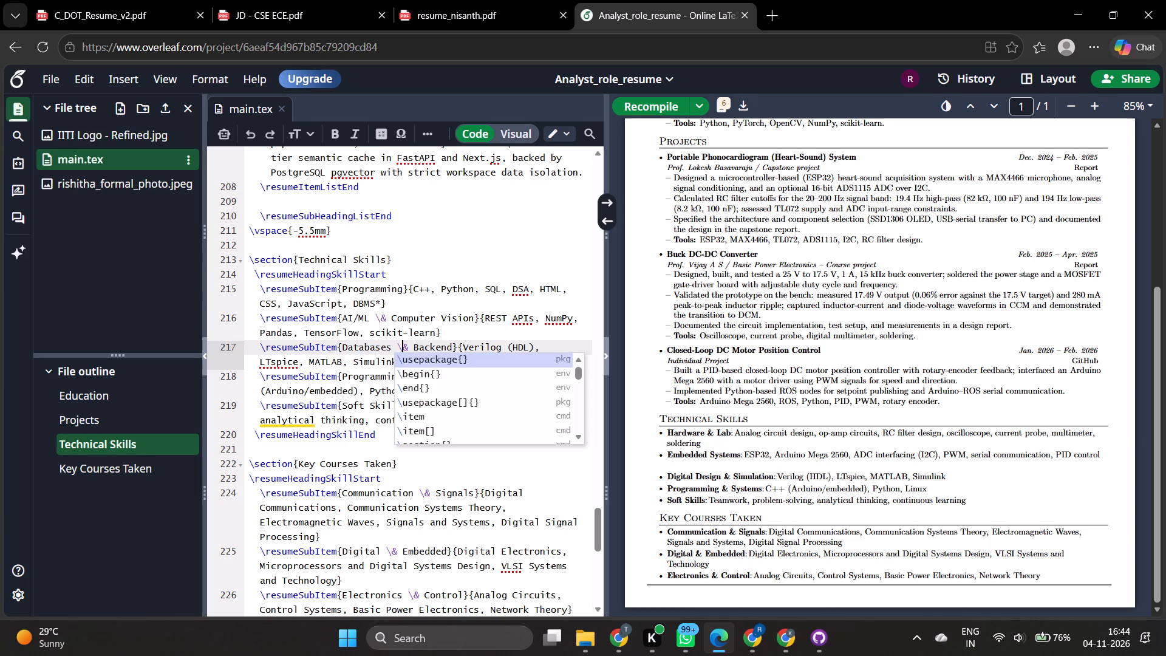
Replace the Databases & Backend entry's skill list with "SQL Server (T-SQL), FastAPI, SQLAlchemy" copied from the reference resume.
left_click(500, 0)
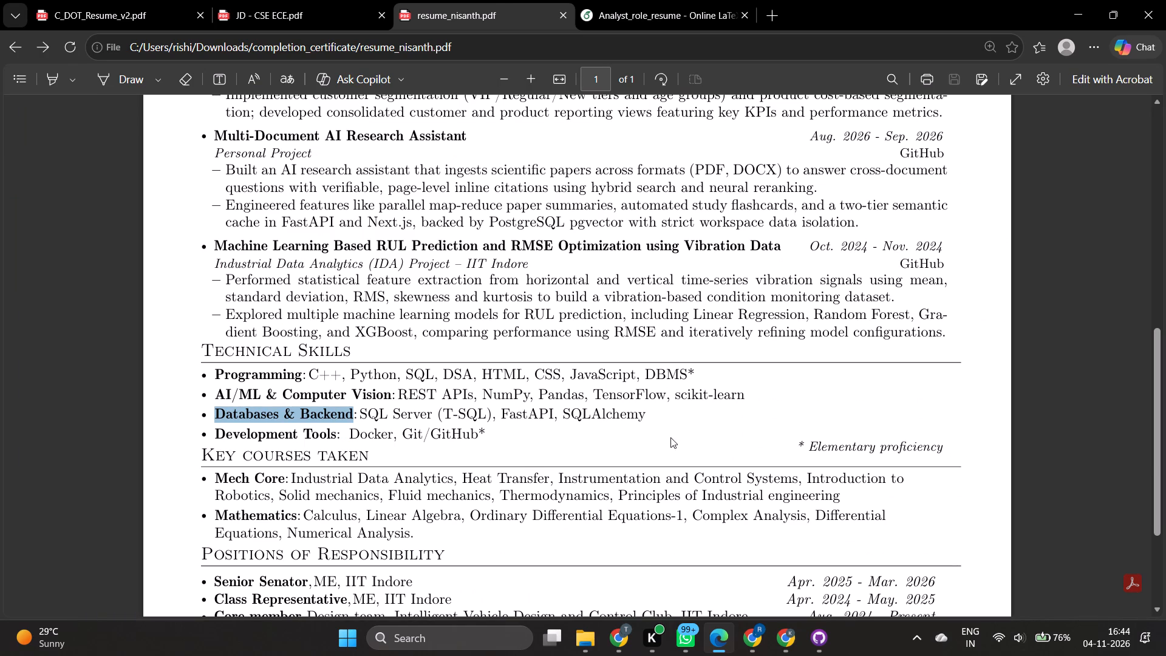
left_click_drag(644, 418, 446, 418)
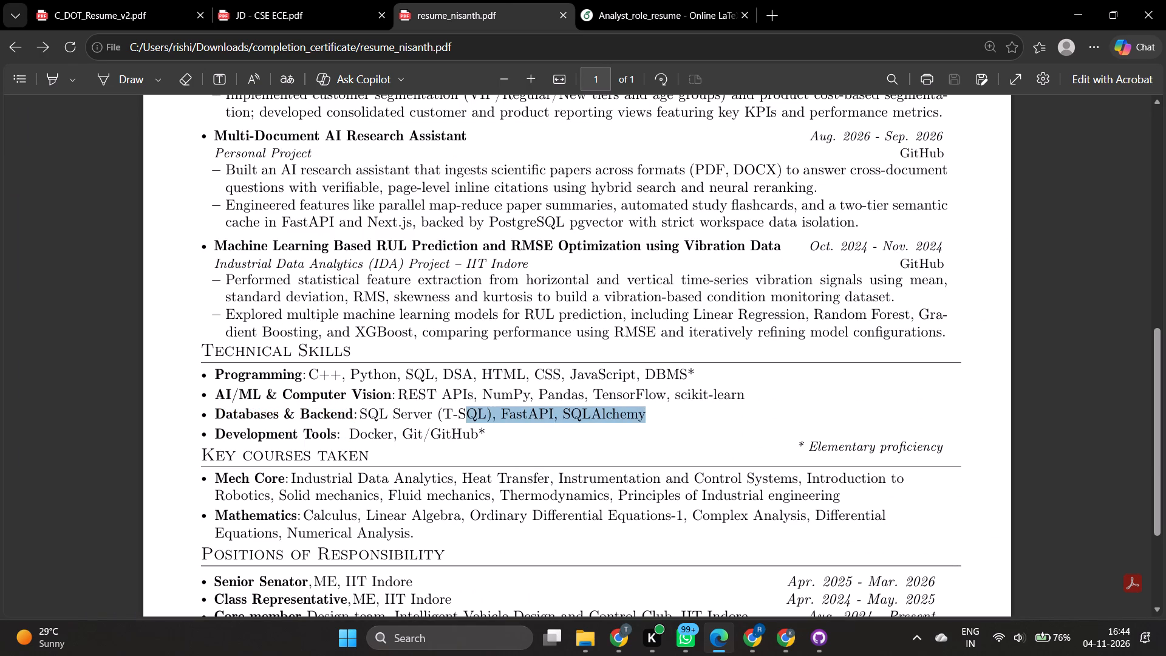
left_click_drag(446, 418, 361, 419)
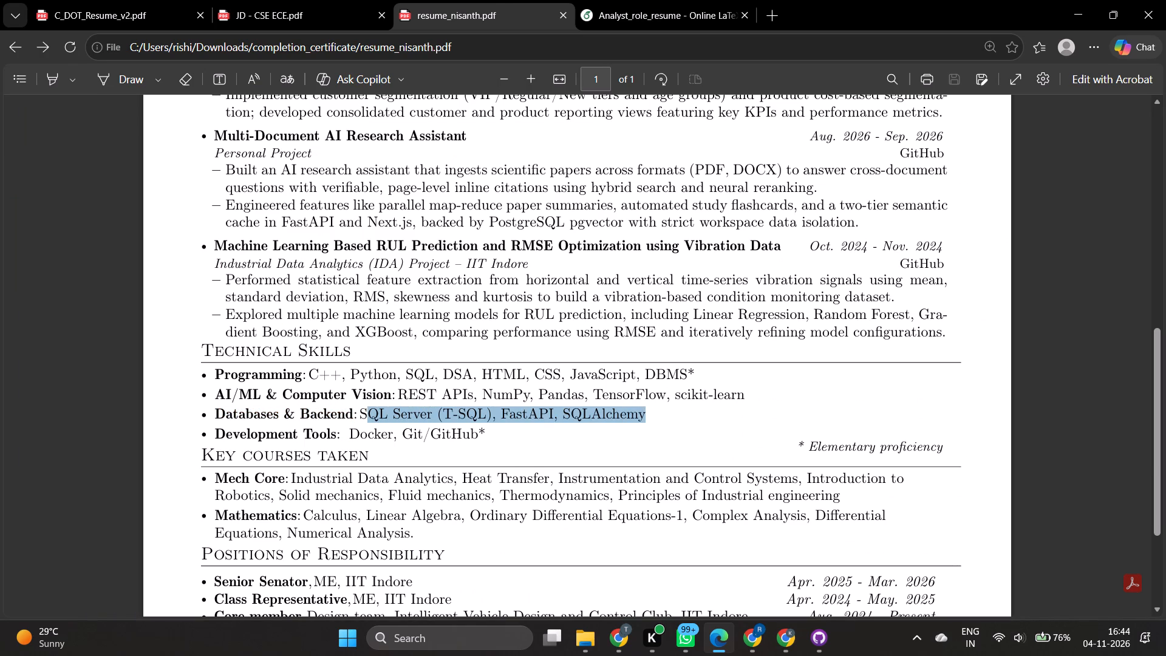
left_click_drag(361, 419, 319, 419)
left_click_drag(319, 419, 354, 415)
key("ctrl+c")
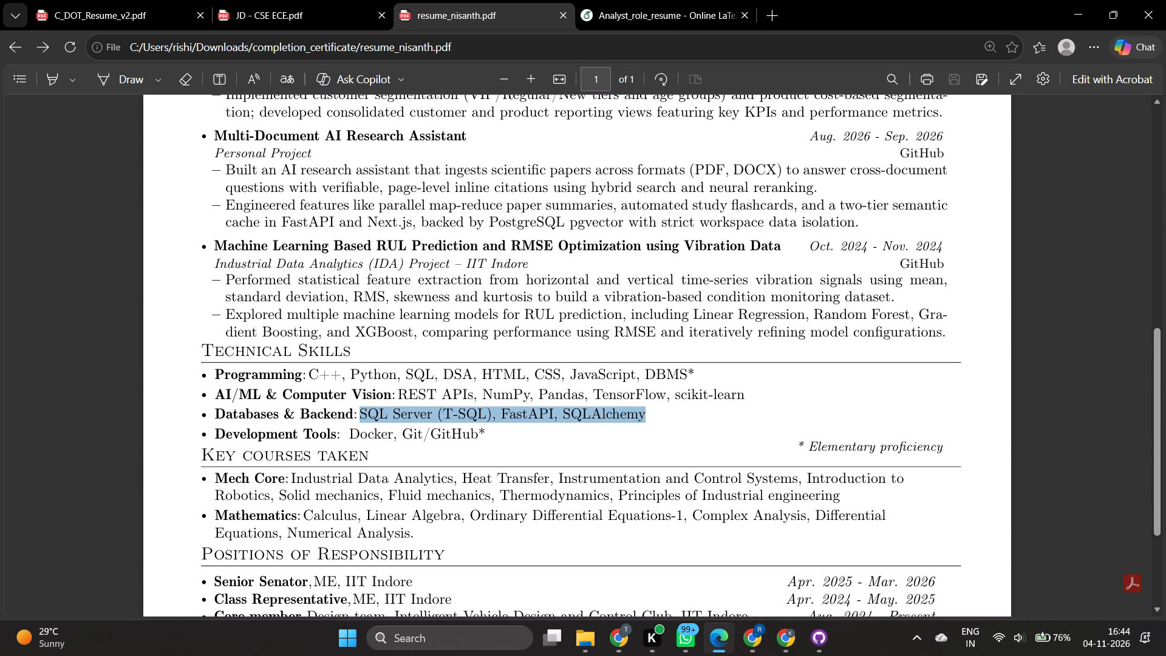
left_click(668, 0)
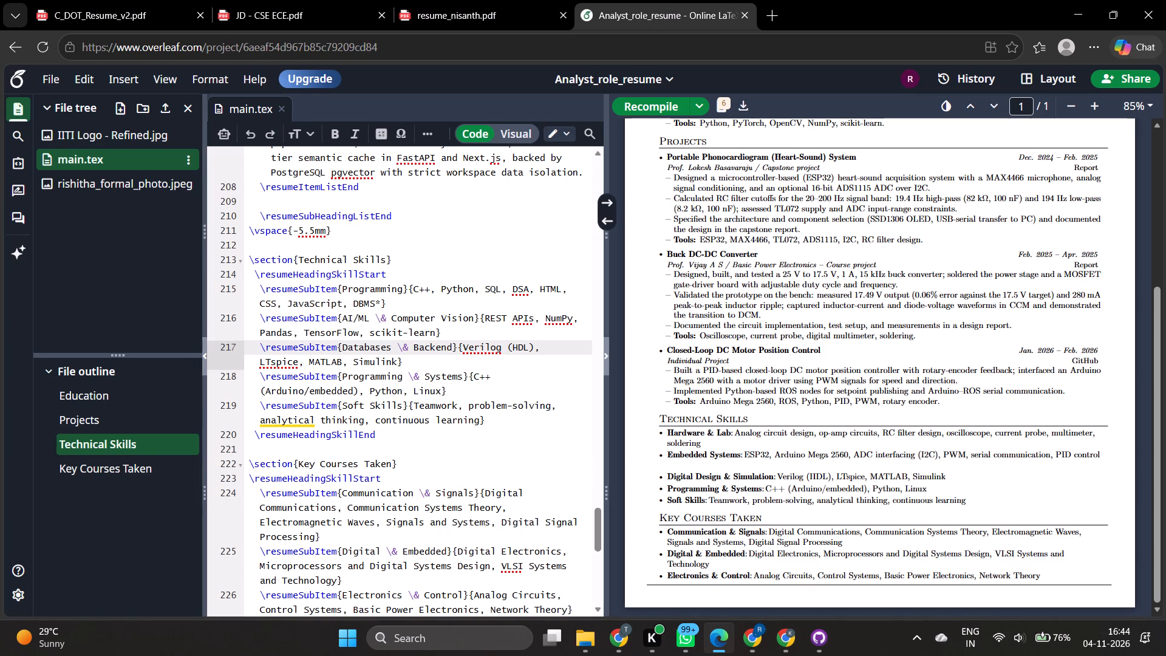
left_click_drag(395, 366, 427, 352)
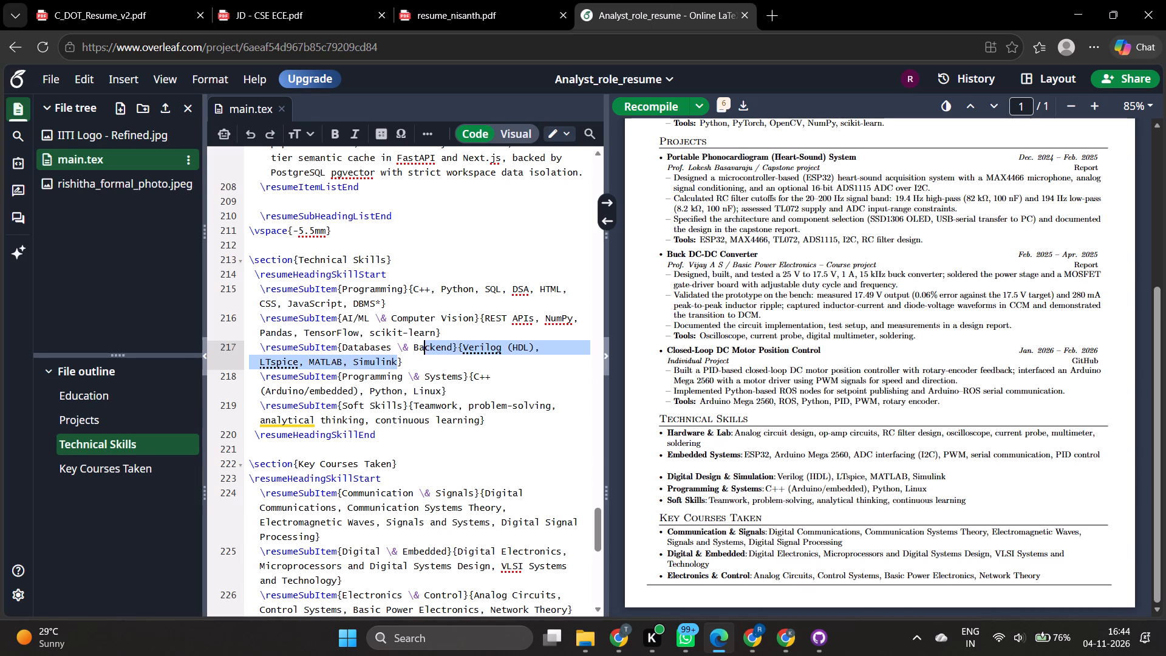
left_click_drag(427, 352, 465, 352)
key("ctrl+v")
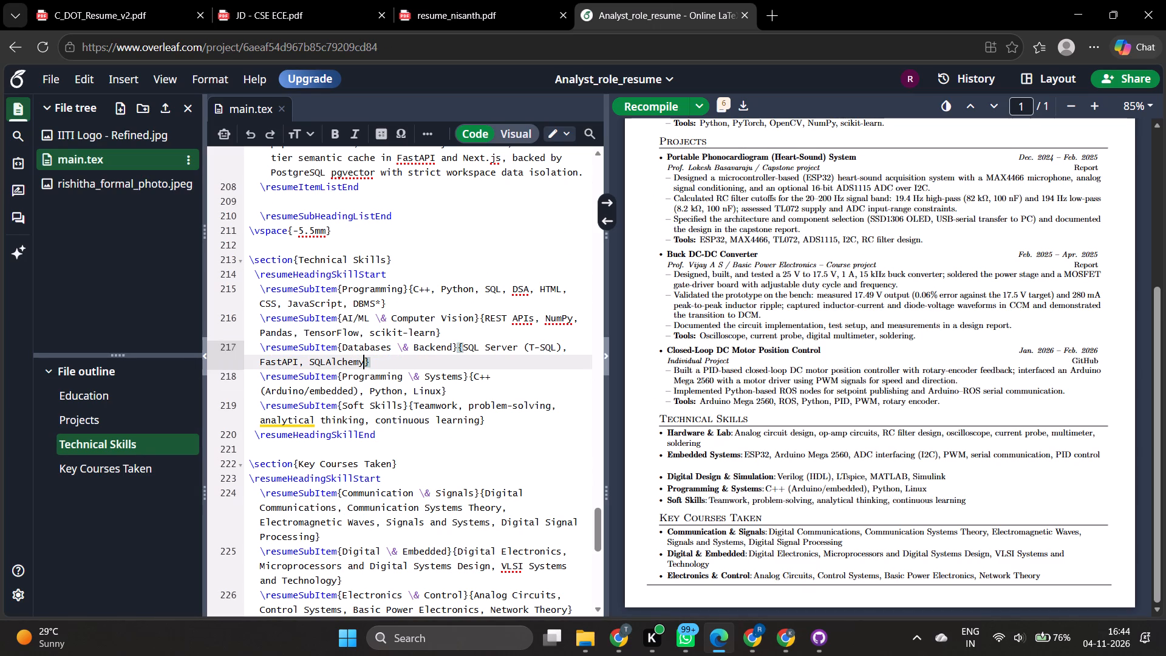
Replace the fourth Technical Skills entry's label in main.tex with "Development Tools" copied from the reference resume.
left_click(524, 0)
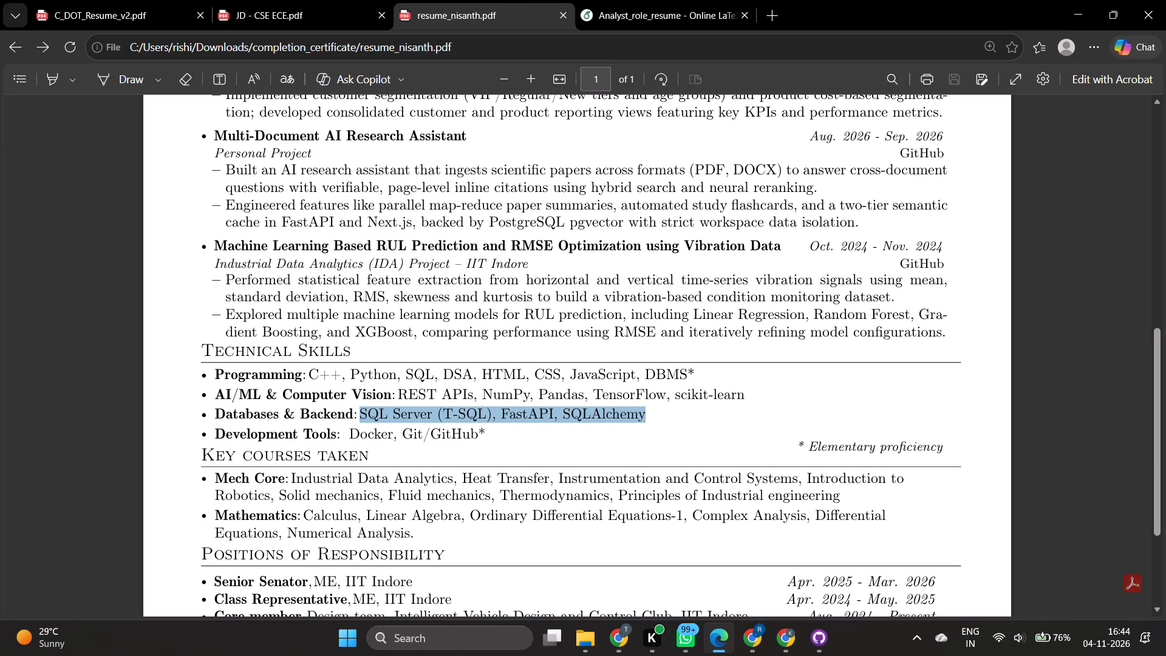
left_click_drag(335, 437, 214, 436)
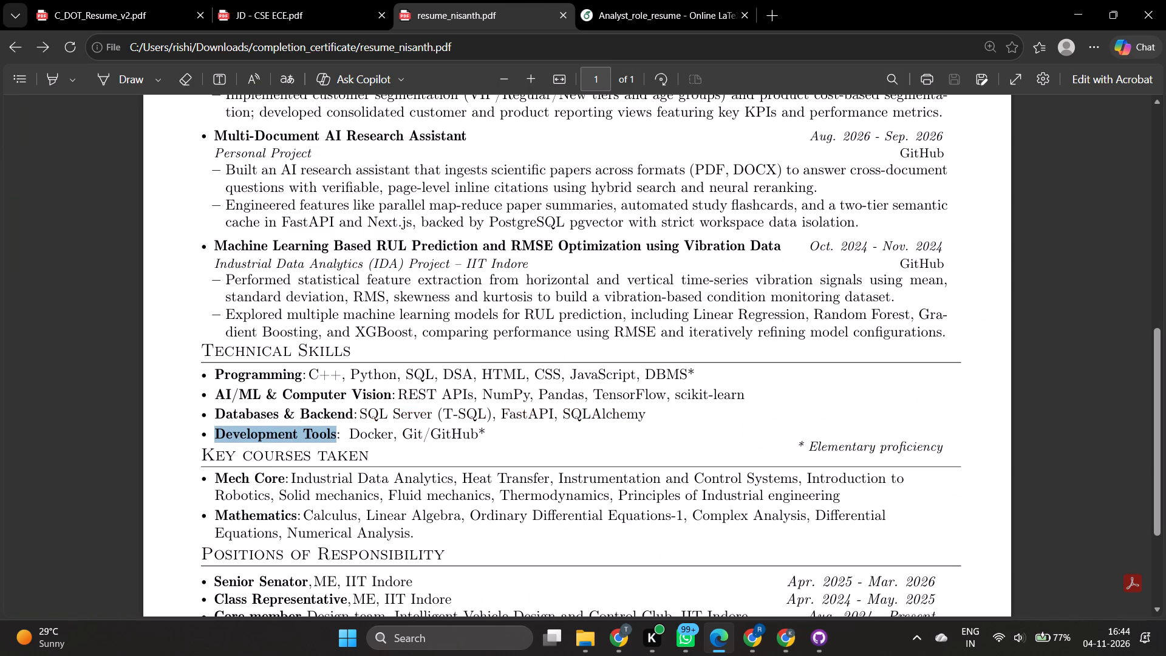
left_click_drag(214, 436, 213, 437)
key("ctrl+c")
left_click(646, 0)
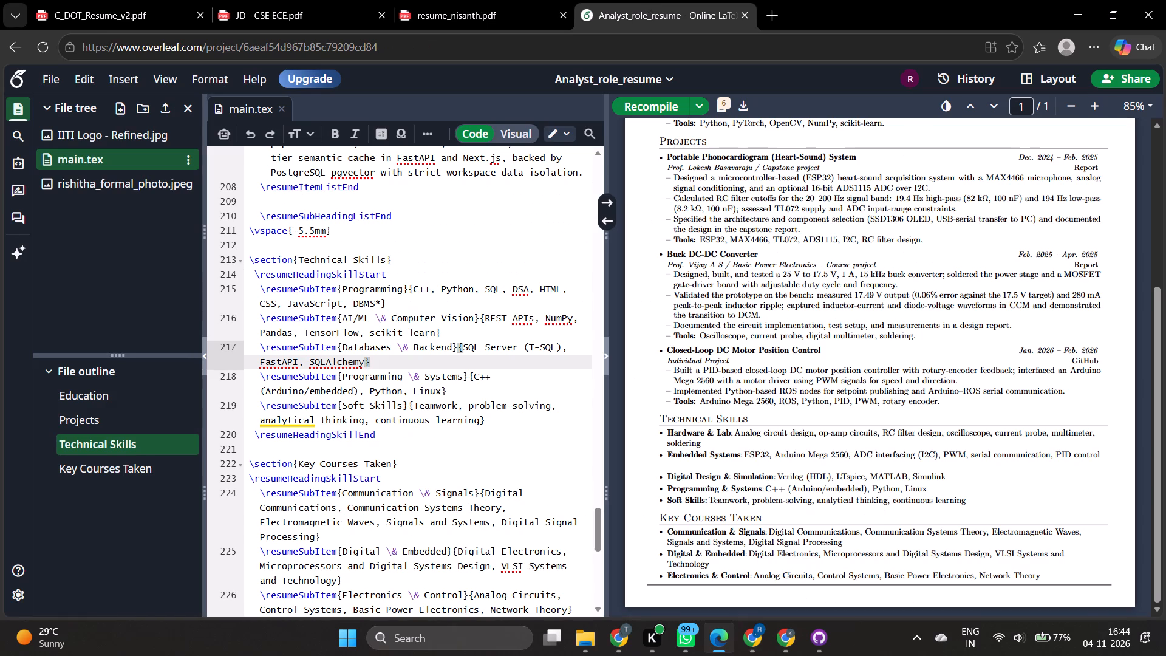
left_click(459, 380)
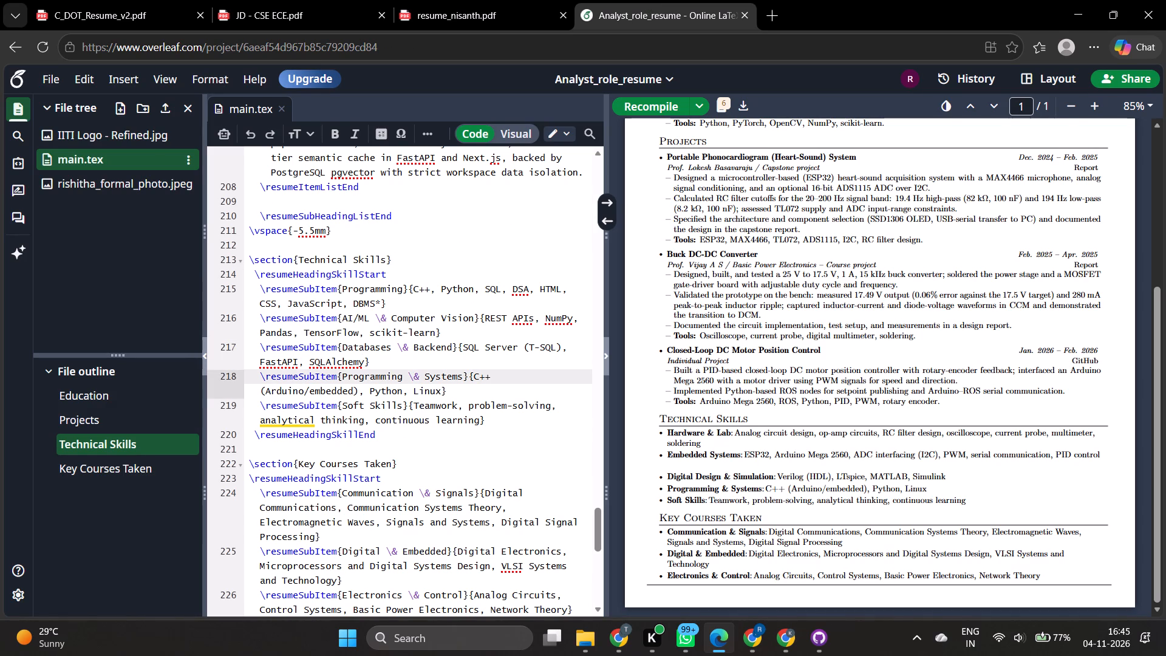
left_click_drag(462, 381, 346, 384)
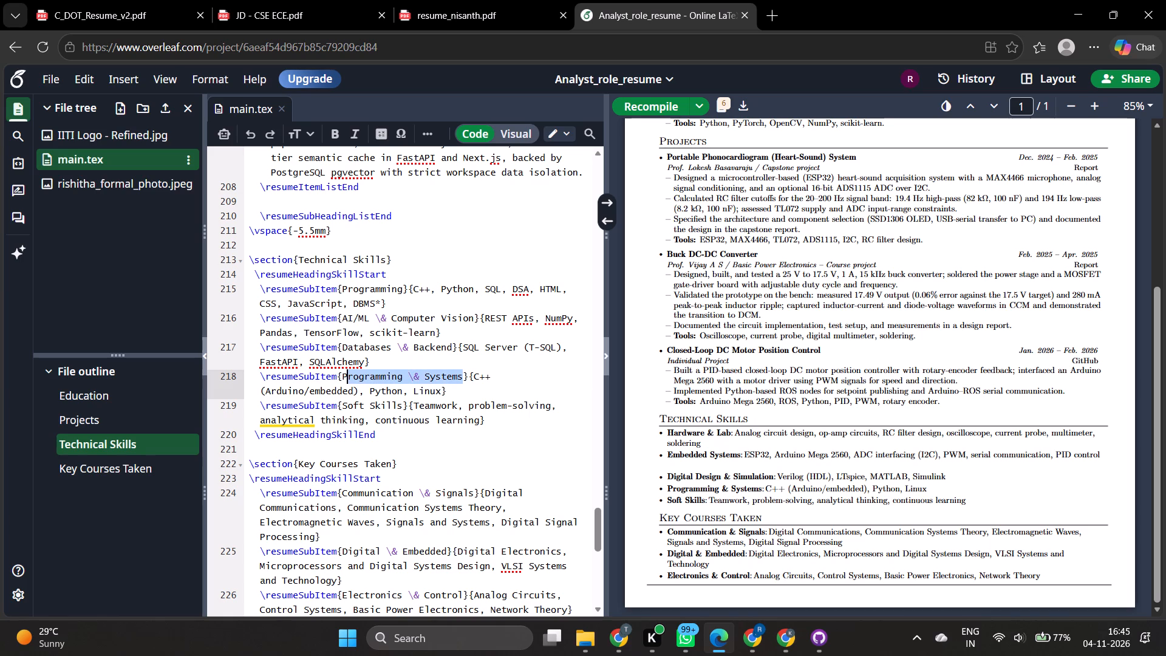
left_click_drag(346, 384, 346, 383)
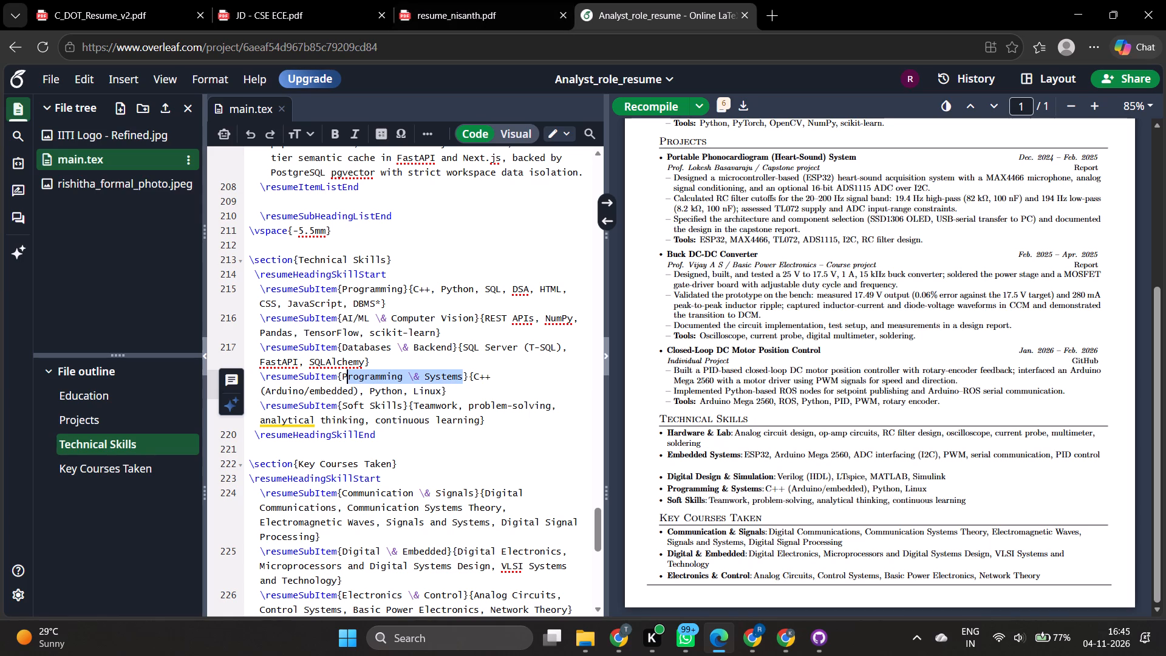
left_click(448, 0)
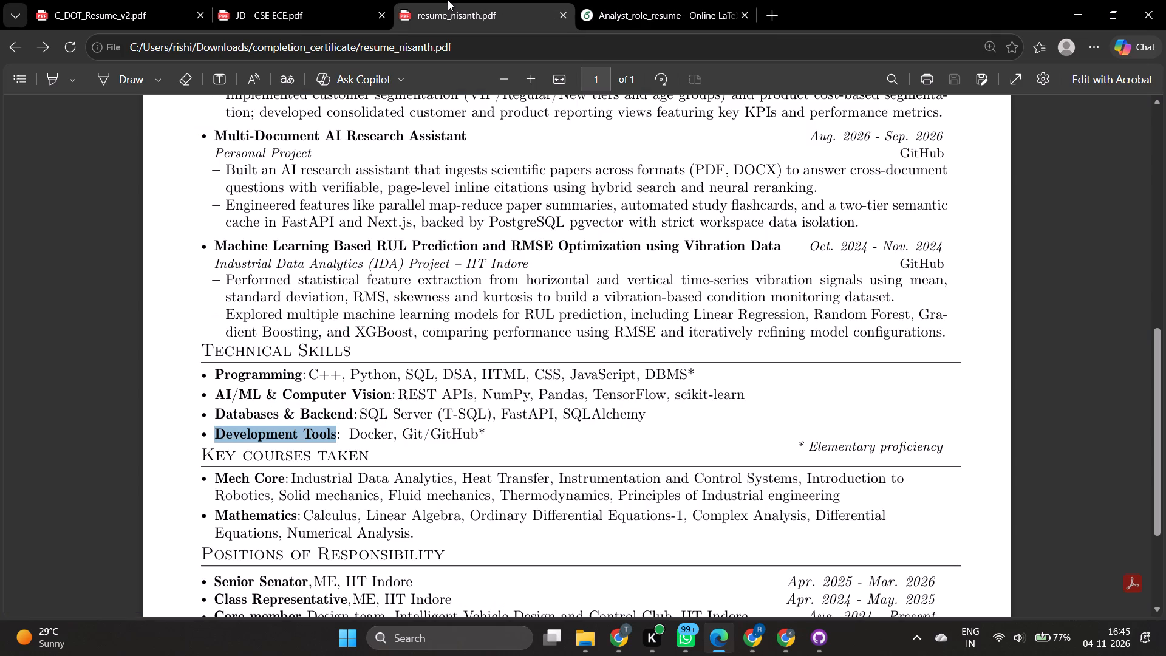
left_click(594, 0)
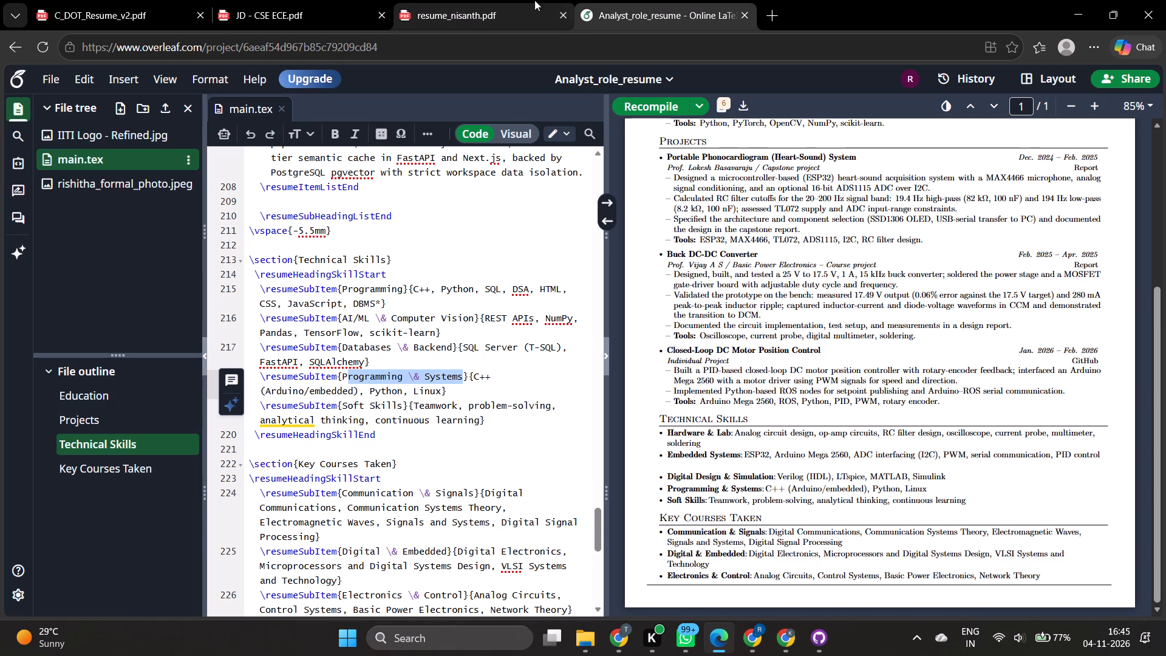
left_click(468, 380)
left_click_drag(463, 378, 341, 379)
key("ctrl+v")
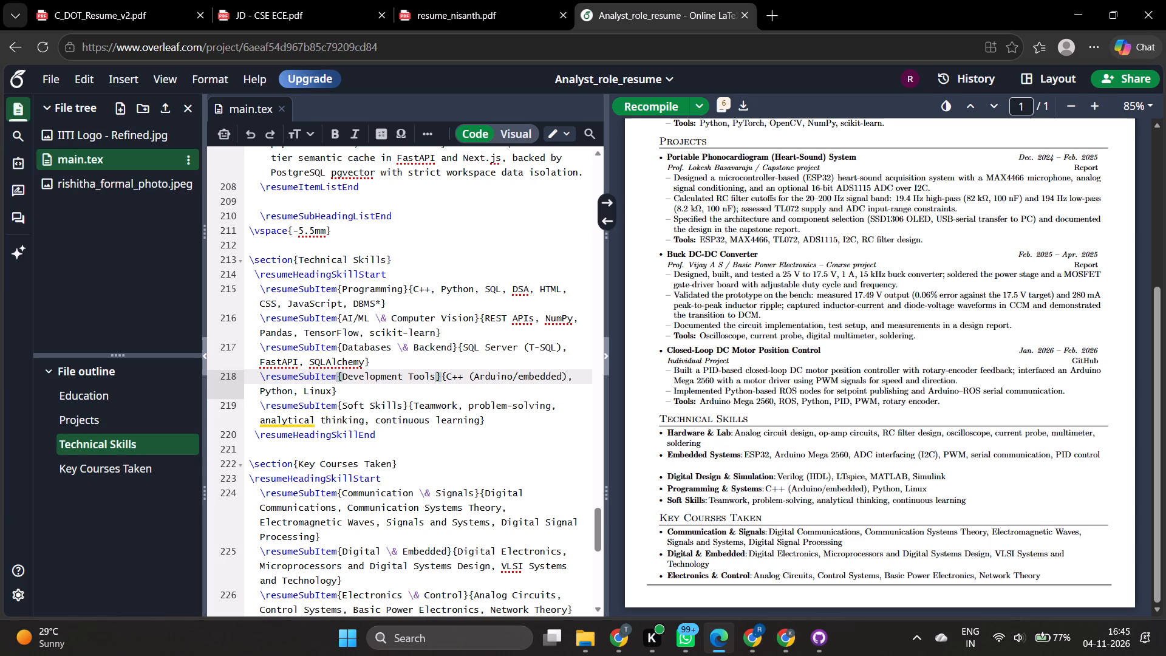
Replace the Development Tools entry's skill list in main.tex with "Docker, Git/GitHub*" copied from the reference resume PDF.
left_click(470, 0)
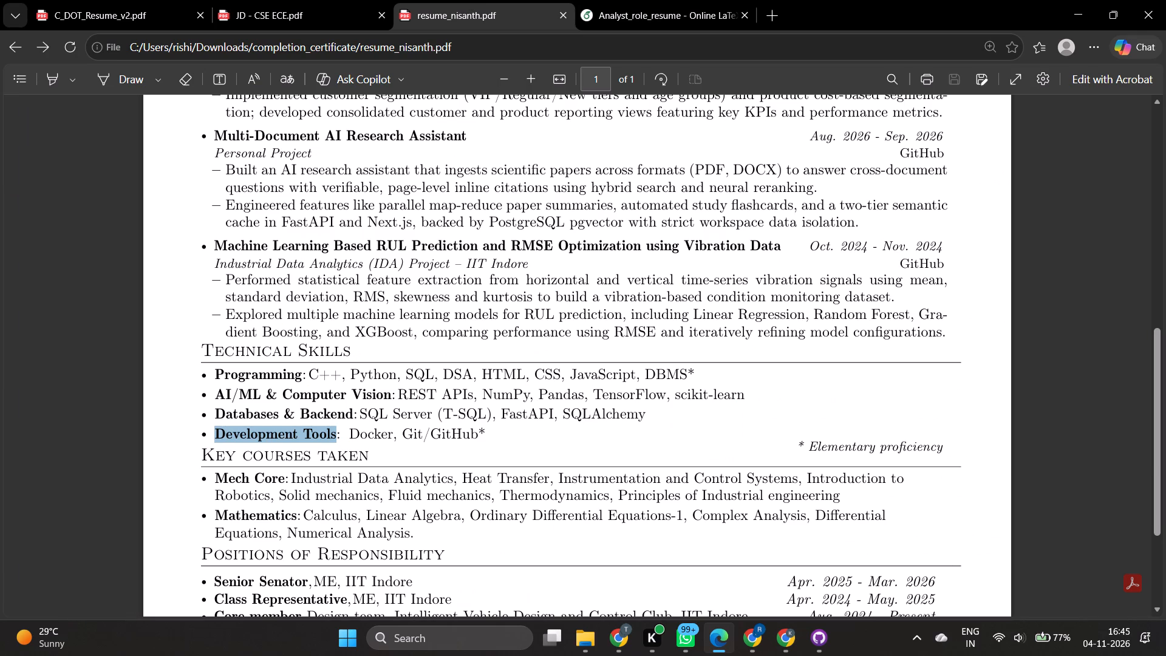
left_click_drag(483, 435, 353, 437)
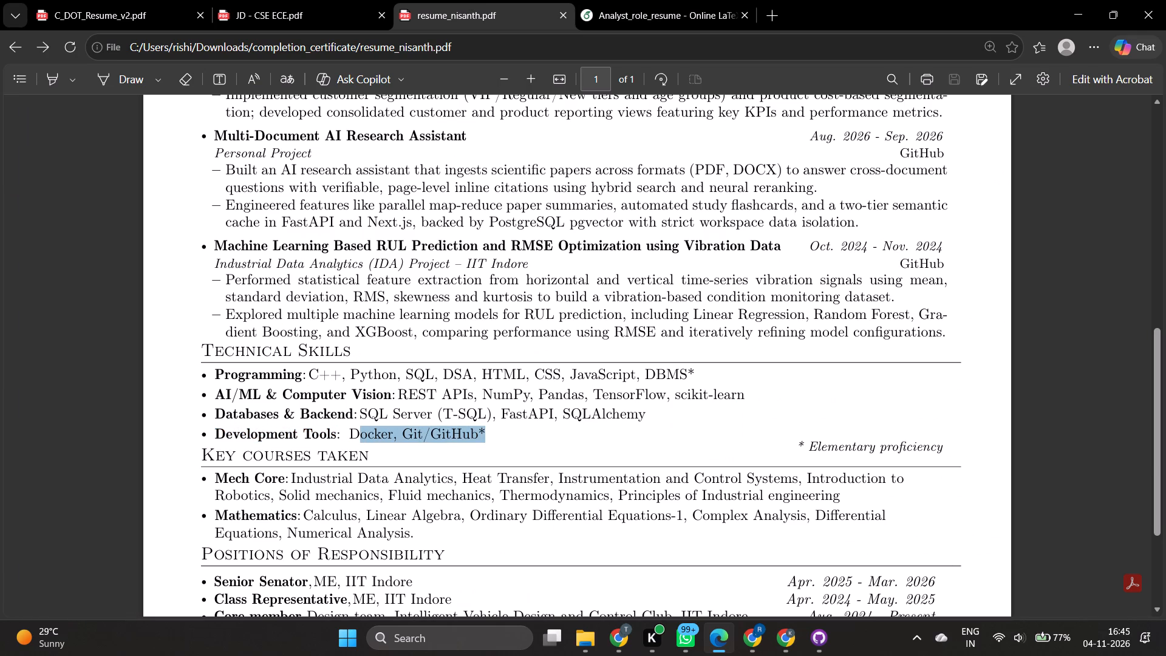
left_click_drag(353, 437, 347, 439)
key("ctrl+c")
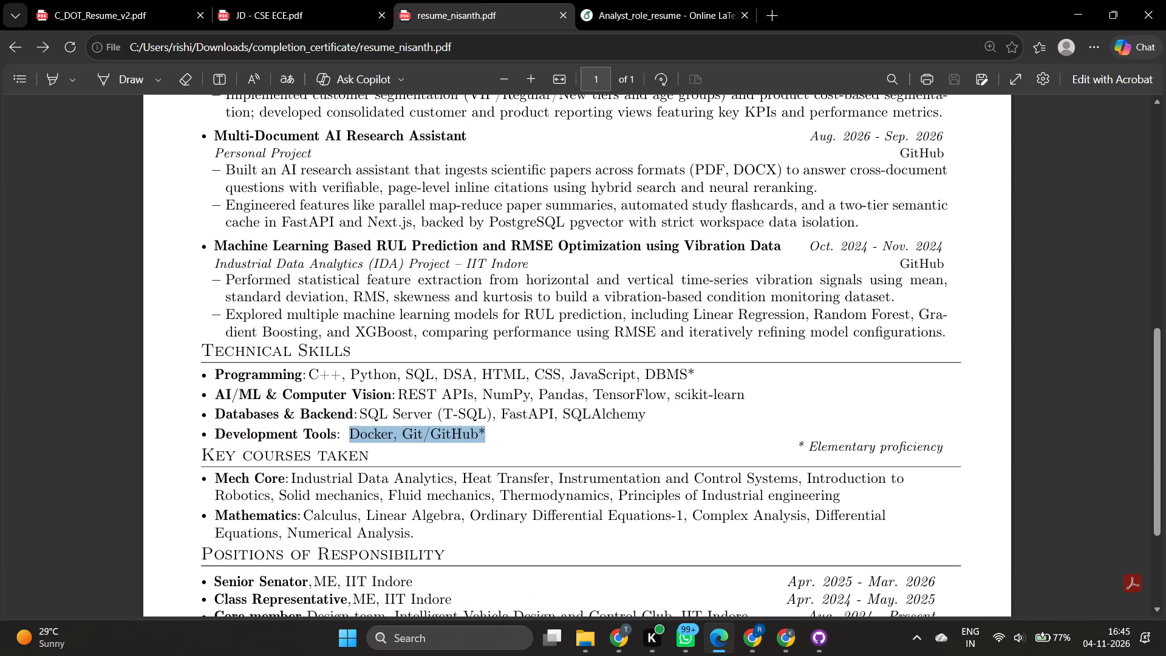
left_click(664, 0)
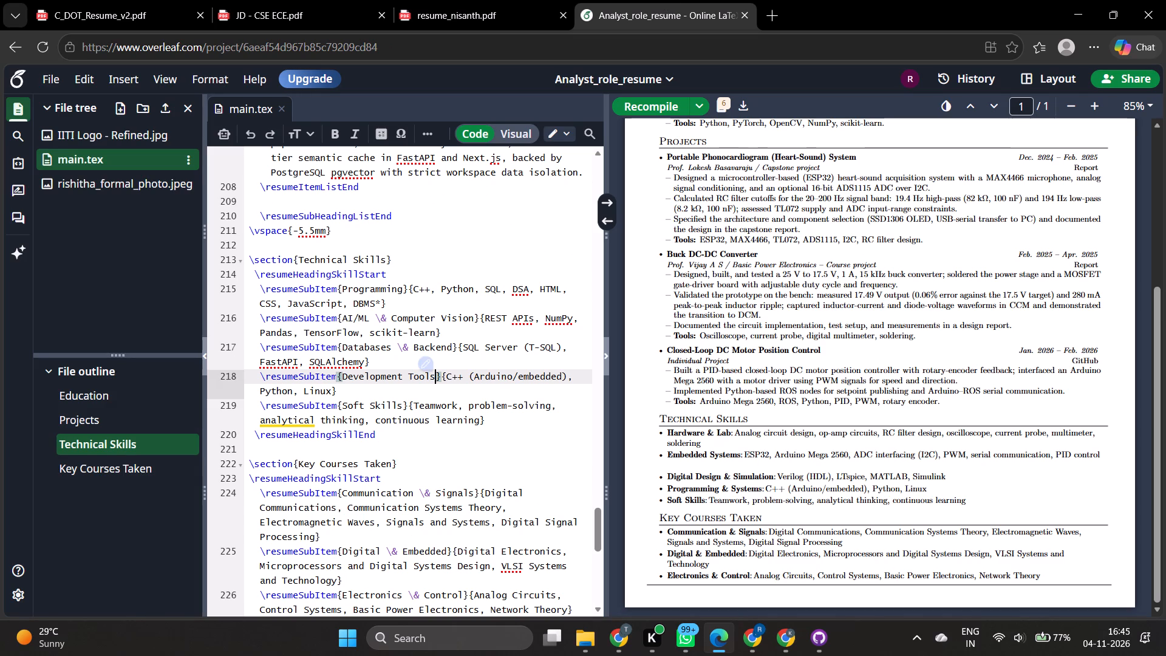
left_click_drag(329, 394, 373, 381)
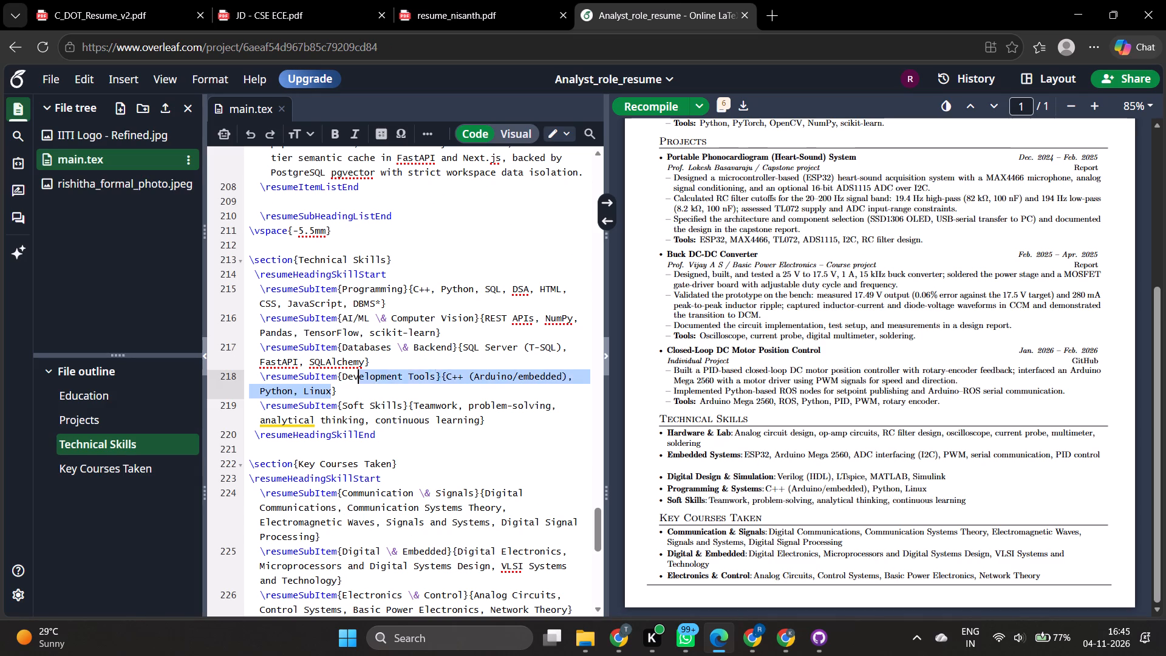
left_click_drag(373, 381, 446, 381)
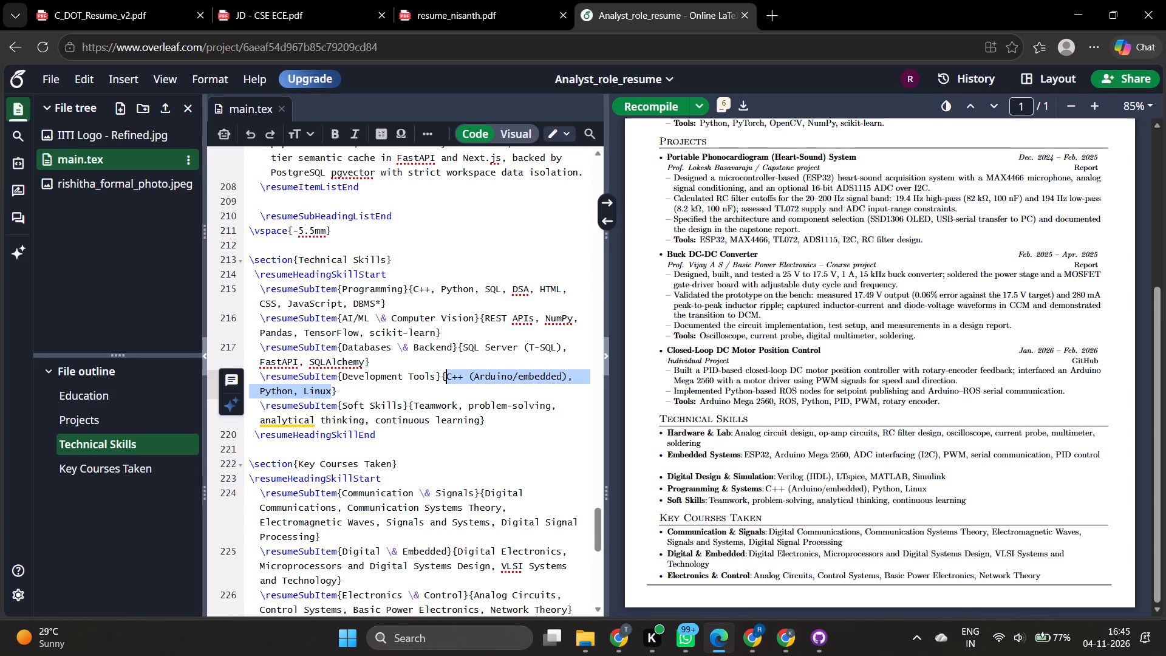
key("ctrl+v")
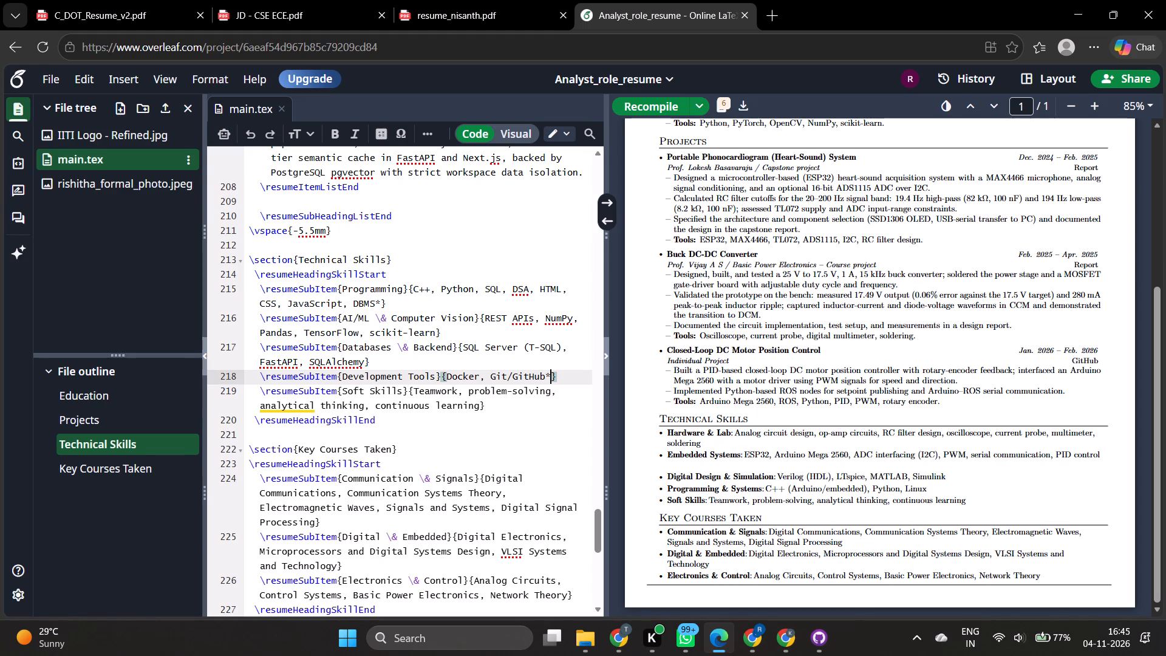
Delete the Soft Skills entry from the Technical Skills section, including the blank line it leaves.
left_click_drag(489, 408, 434, 405)
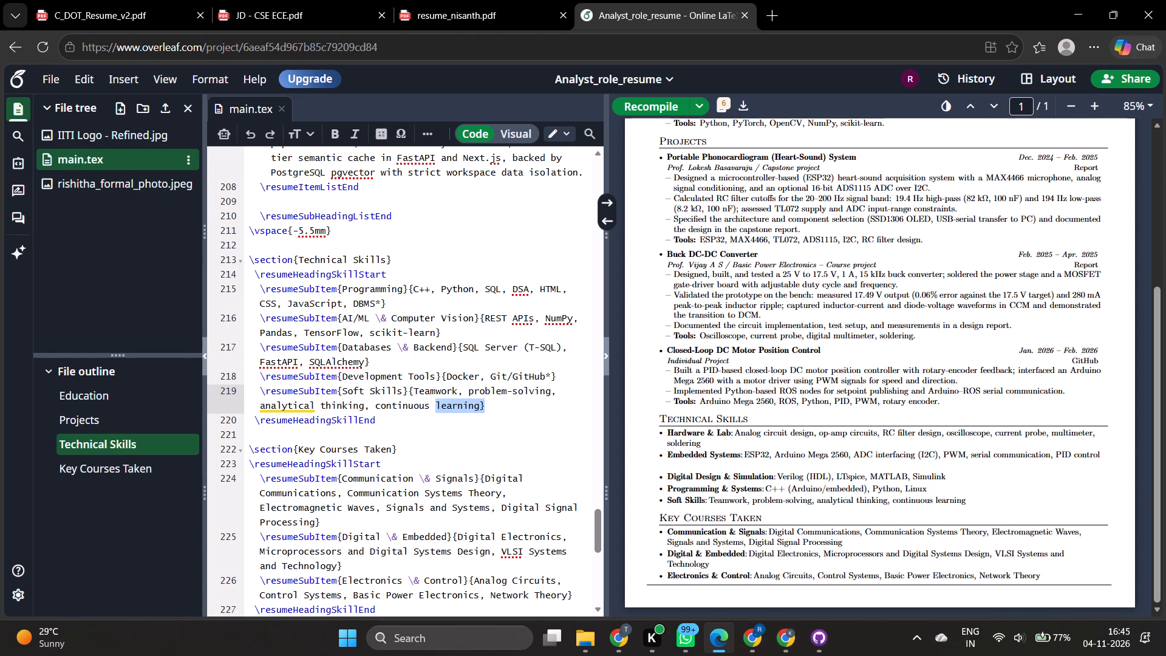
left_click_drag(434, 405, 415, 403)
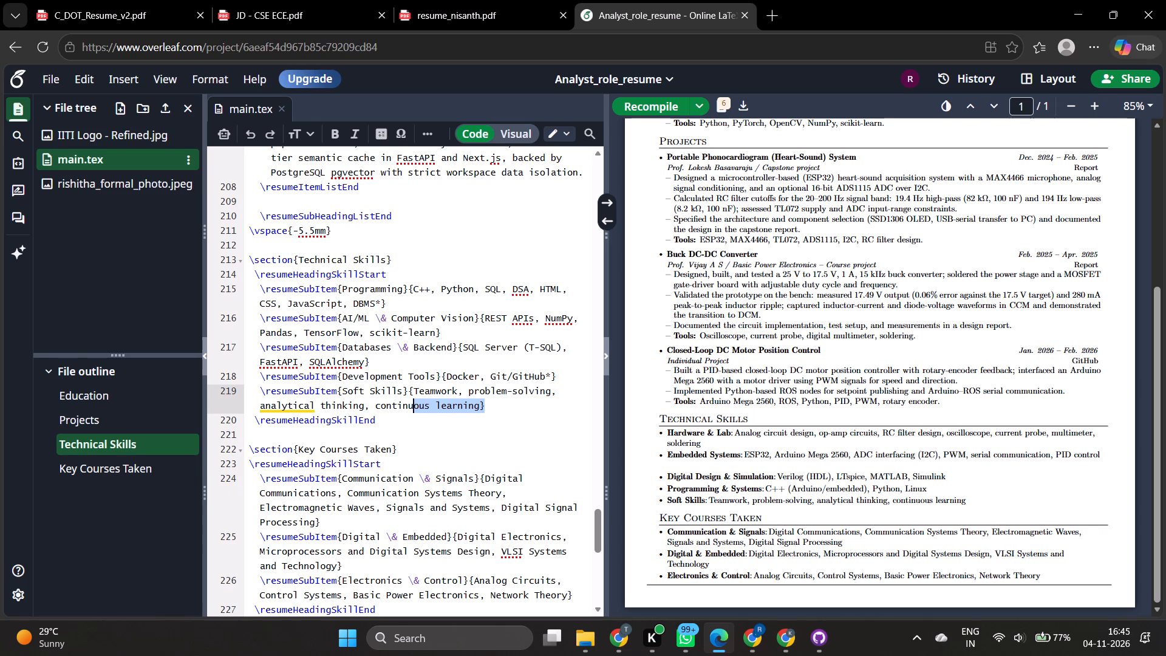
left_click_drag(415, 403, 217, 394)
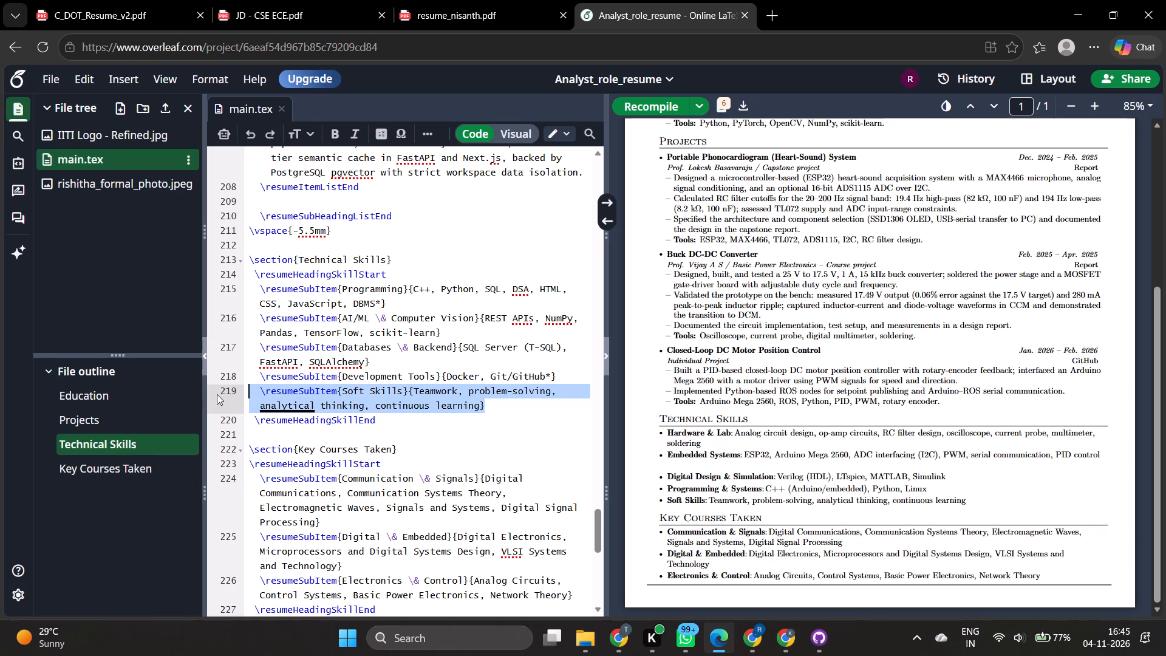
left_click_drag(217, 394, 235, 391)
key("BackSpace")
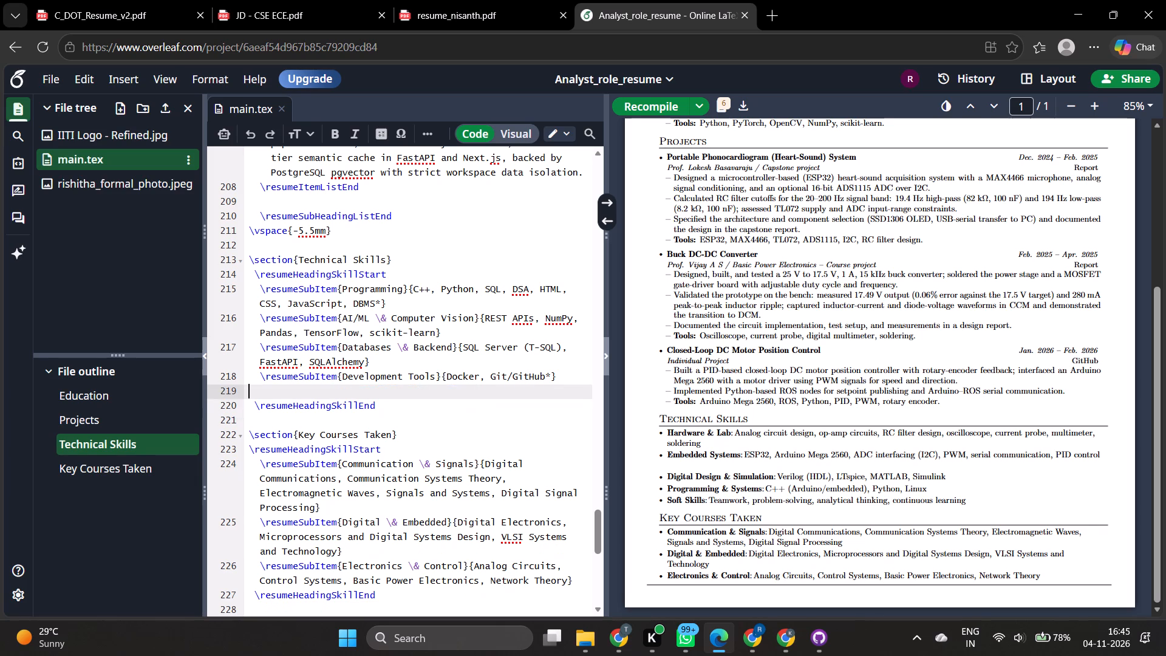
key("BackSpace")
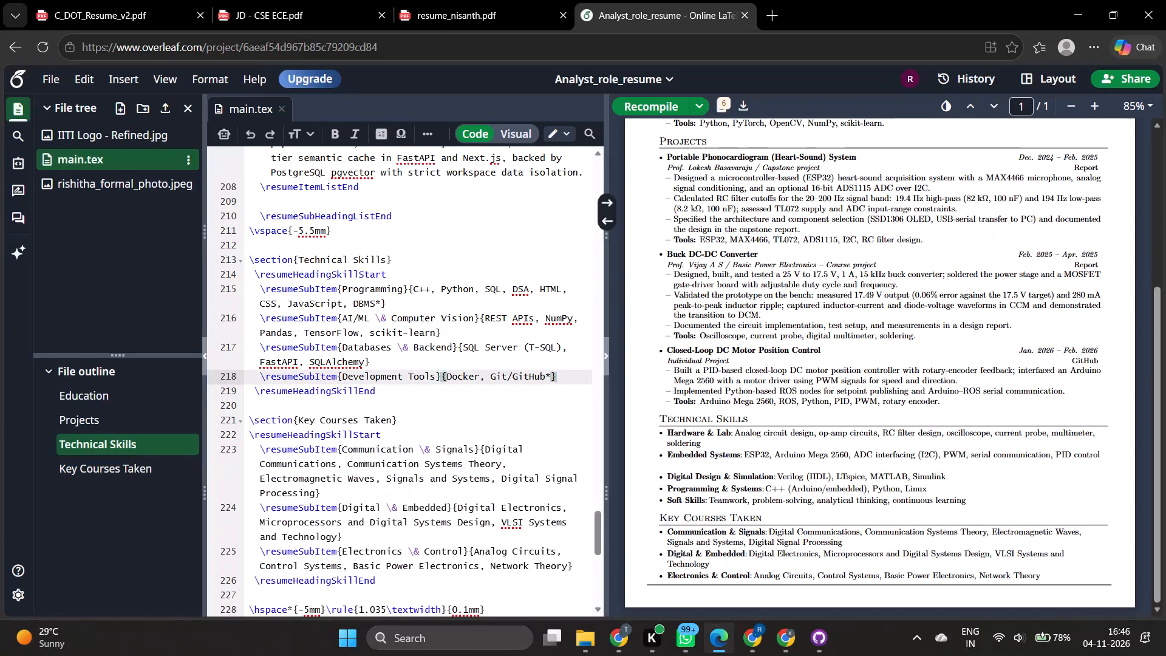
Recompile the resume to refresh the PDF preview with the edited Technical Skills section.
left_click(647, 115)
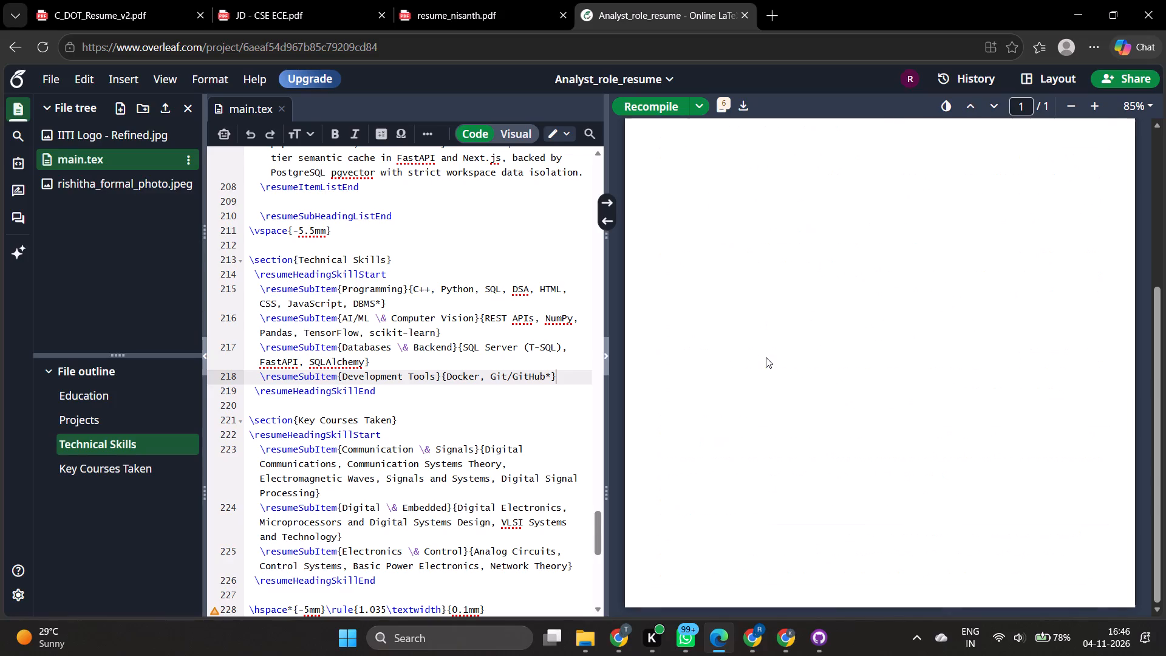
scroll(854, 460, "up", 2)
scroll(854, 460, "down", 3)
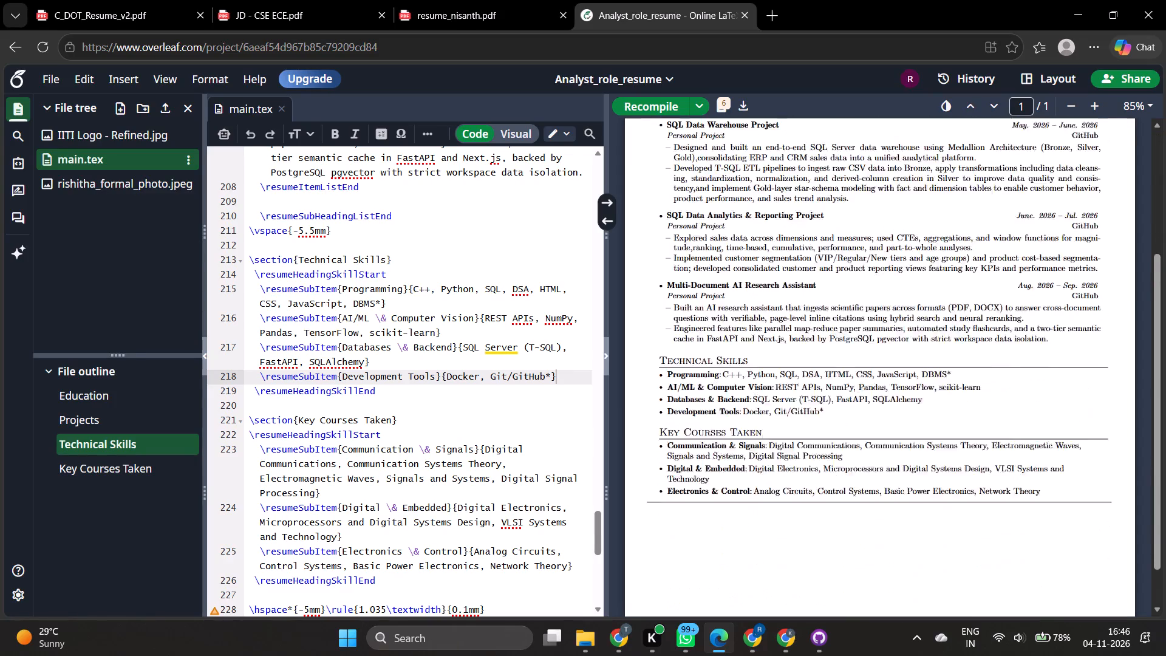
Compare the compiled resume's projects, technical skills and remaining sections with those in the reference resume PDF.
left_click(471, 0)
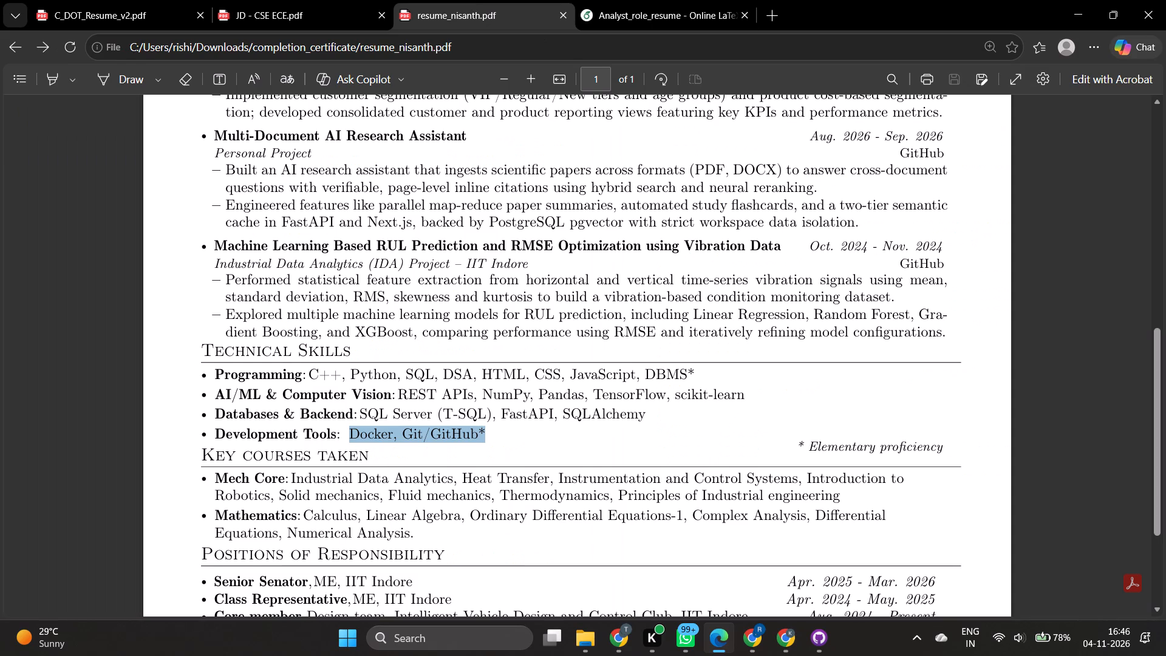
scroll(454, 322, "down", 2)
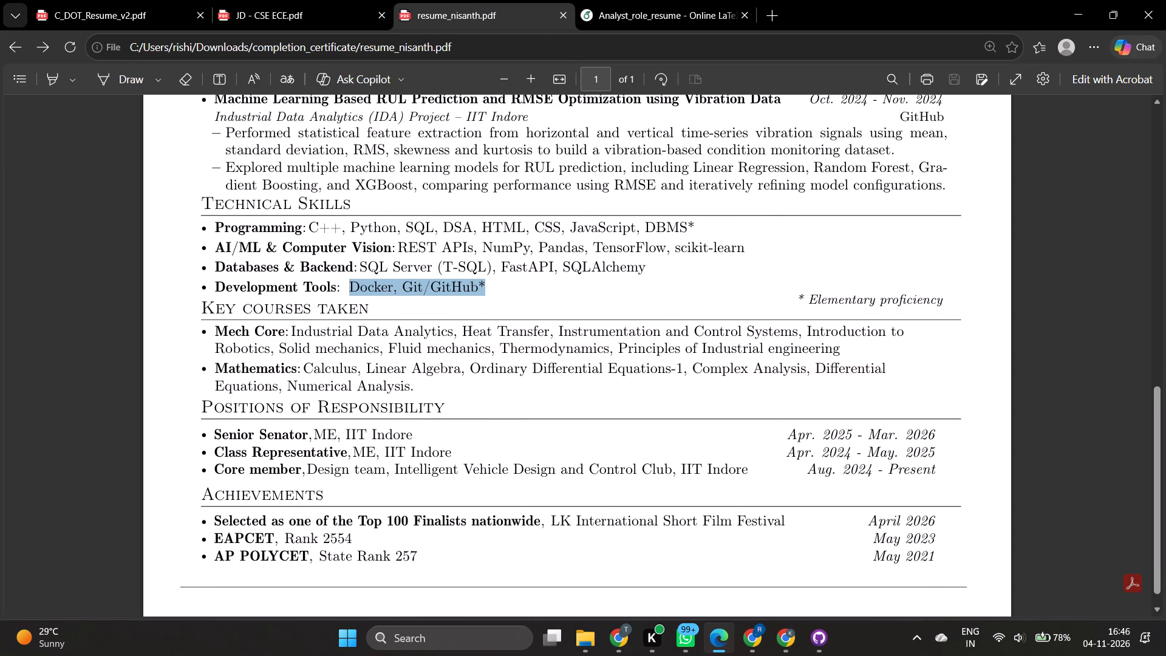
left_click(673, 0)
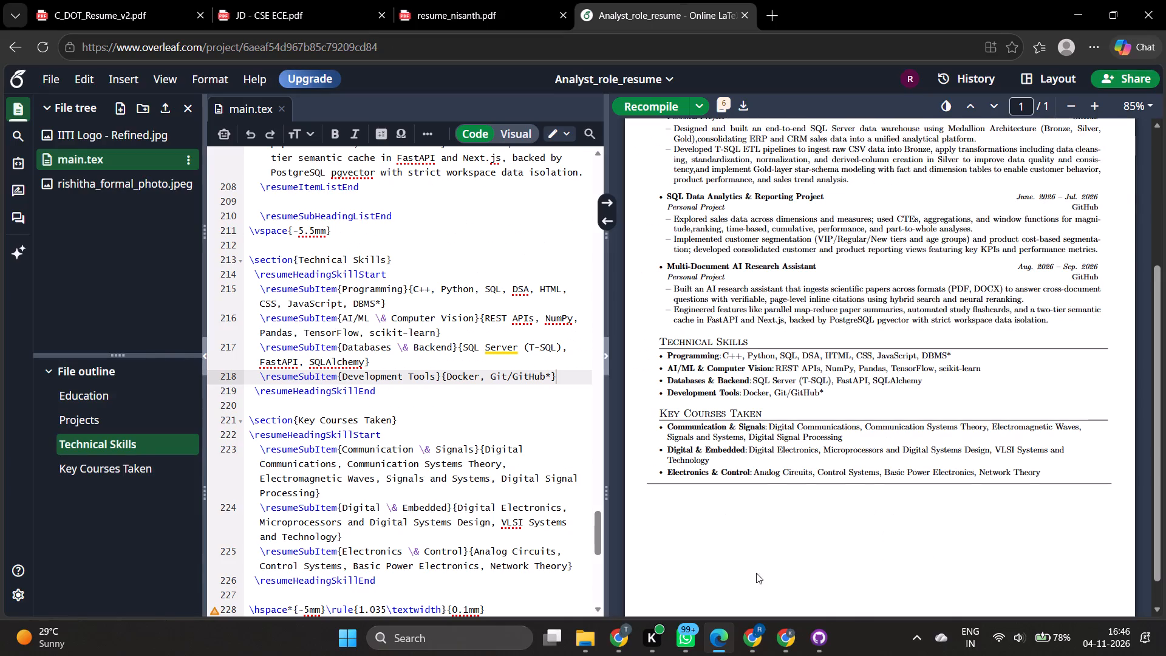
scroll(750, 501, "up", 1)
scroll(750, 501, "down", 1)
scroll(750, 501, "up", 2)
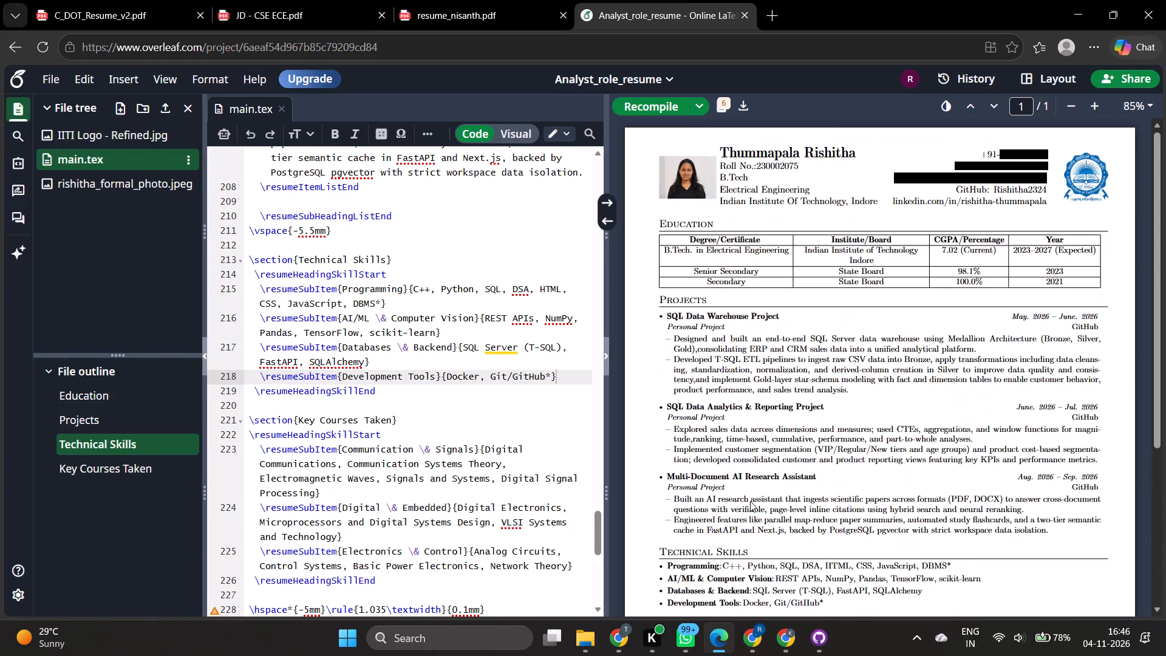
scroll(750, 501, "up", 1)
scroll(750, 501, "down", 1)
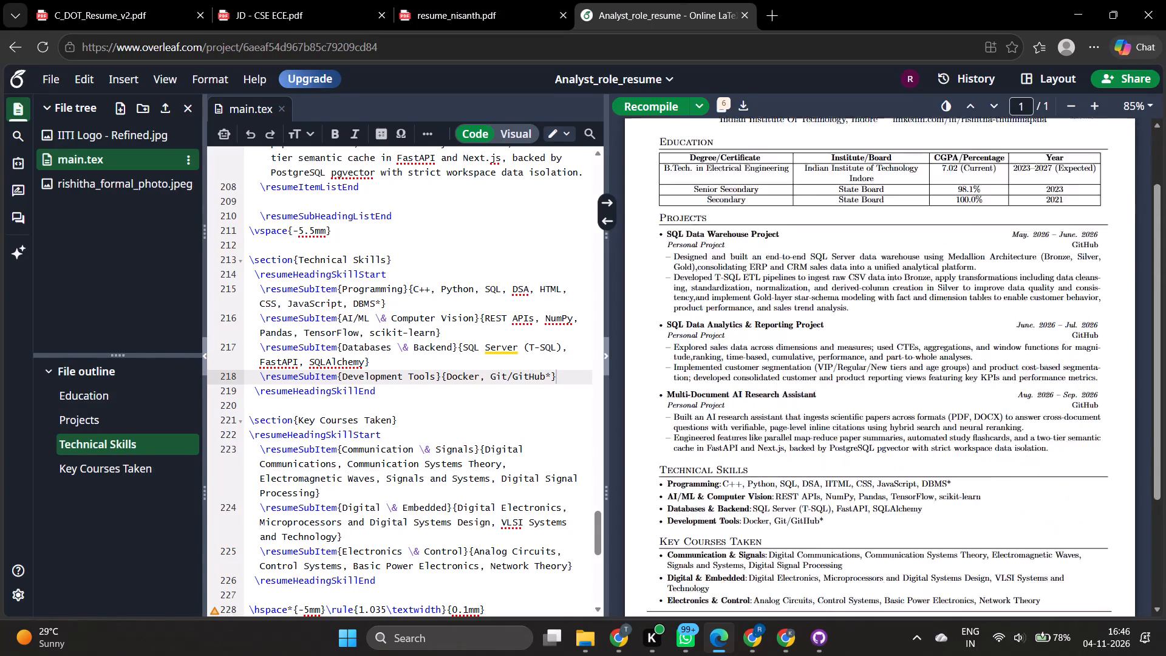
scroll(750, 501, "down", 1)
left_click(476, 12)
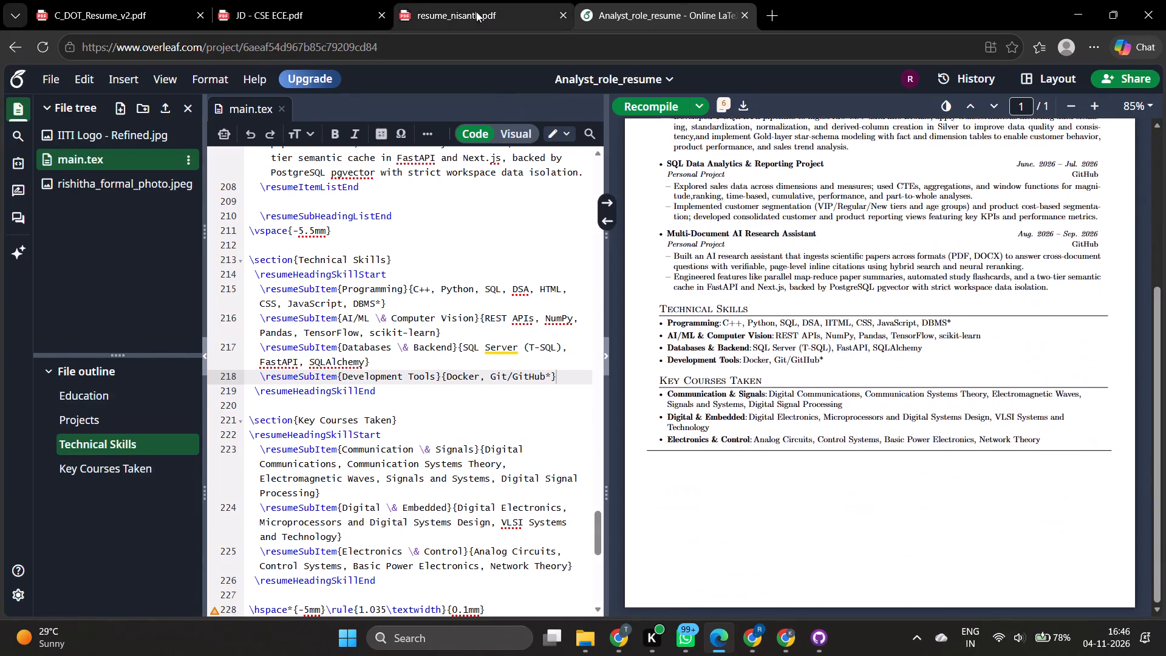
scroll(440, 370, "up", 3)
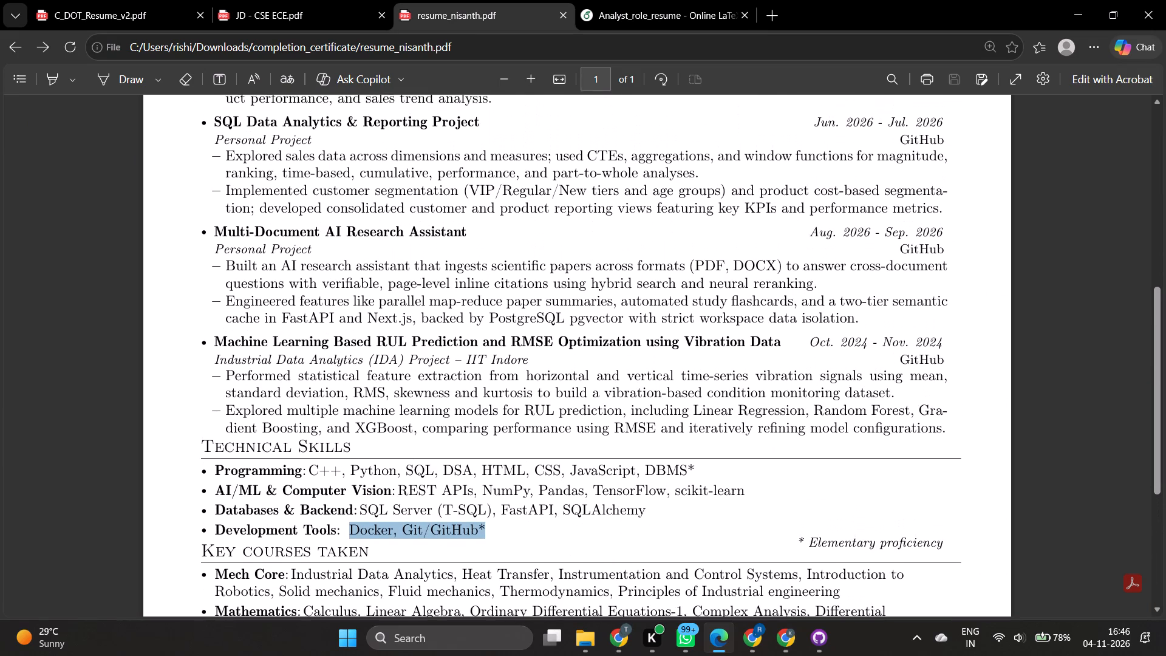
scroll(440, 370, "up", 1)
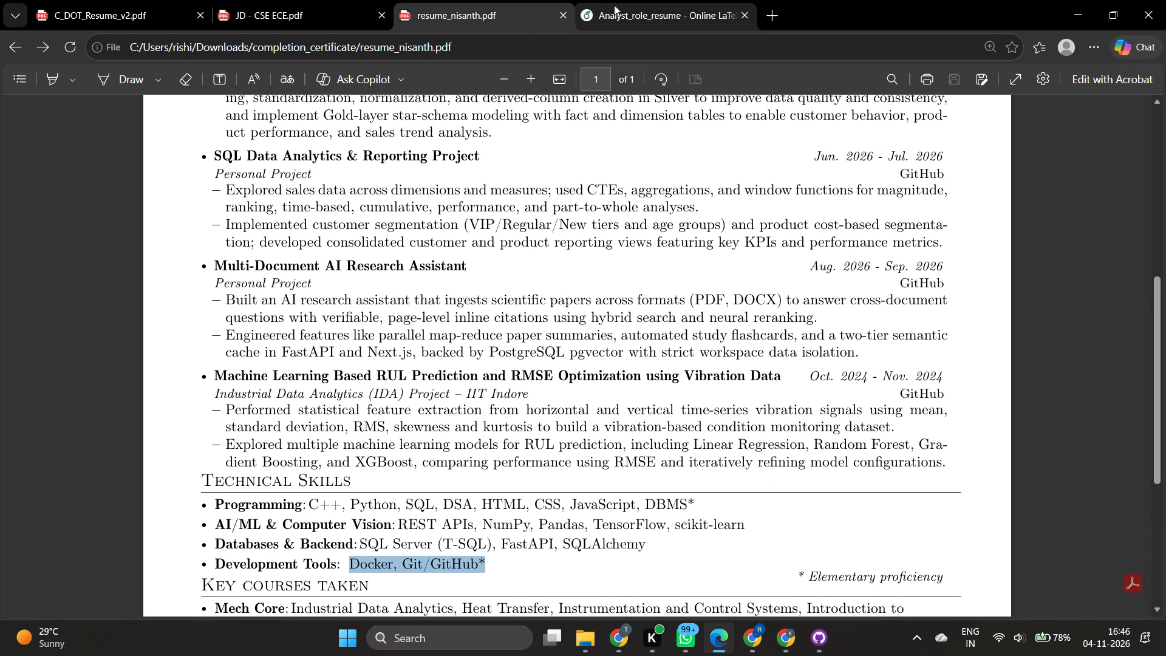
scroll(465, 312, "down", 3)
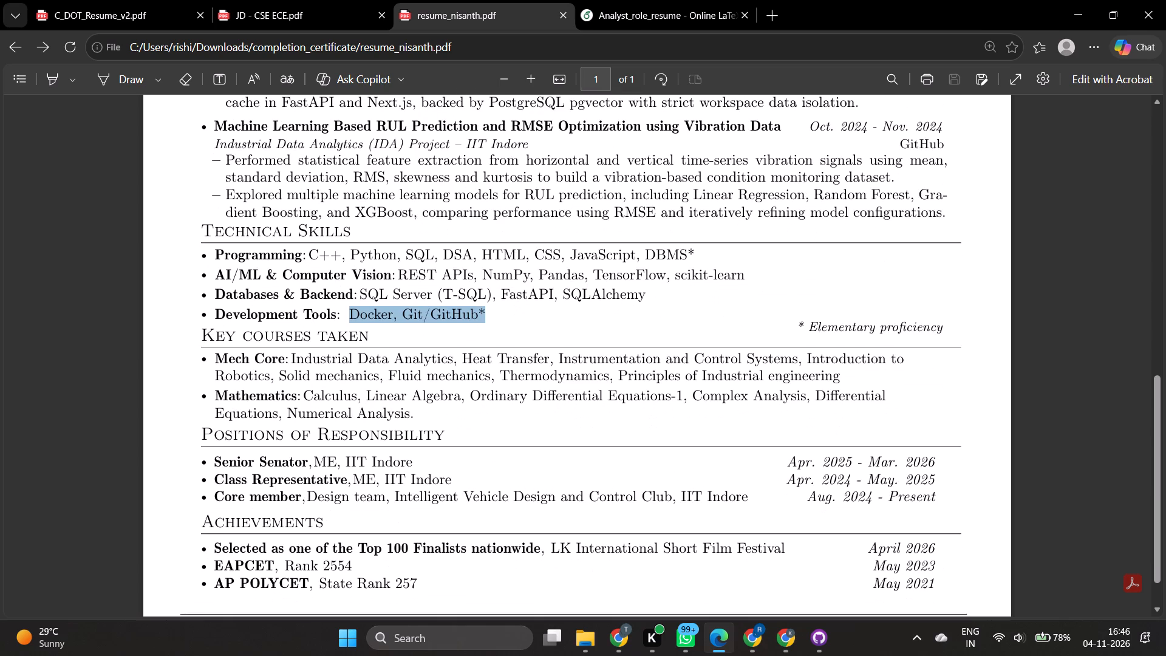
scroll(465, 312, "down", 1)
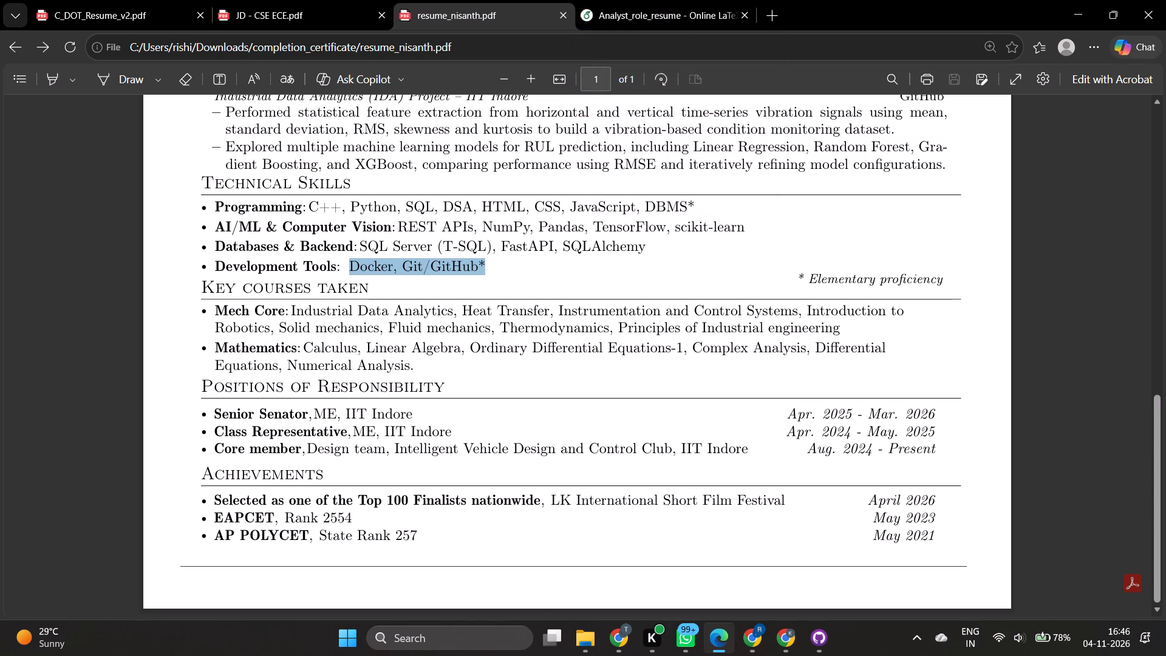
left_click(649, 0)
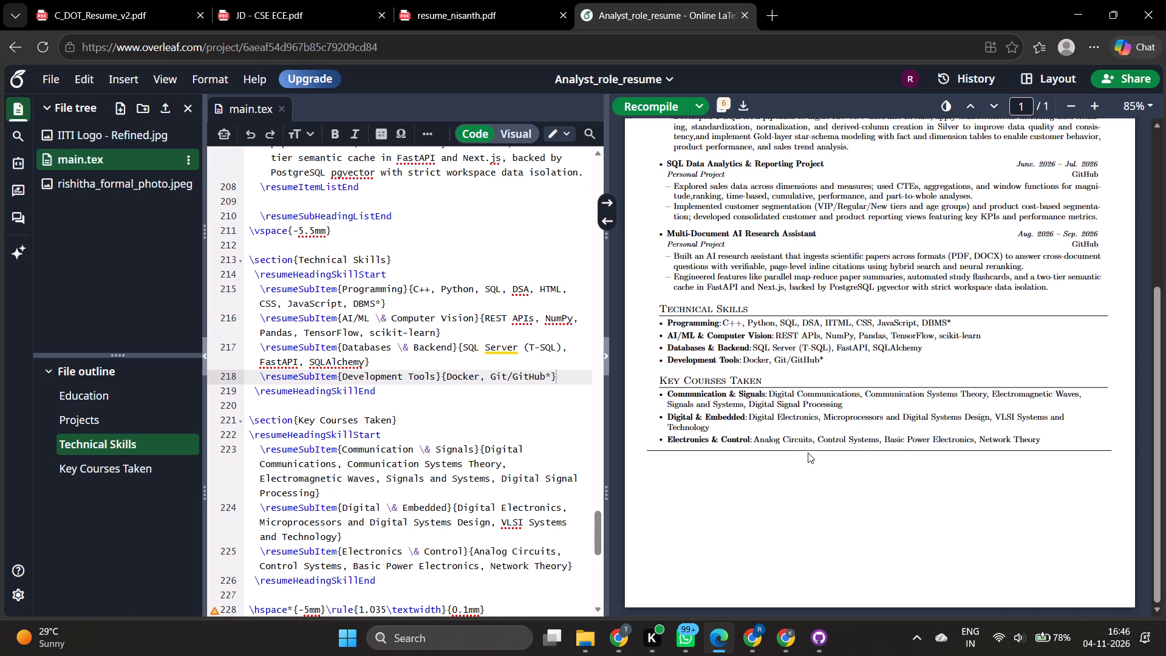
scroll(808, 453, "up", 1)
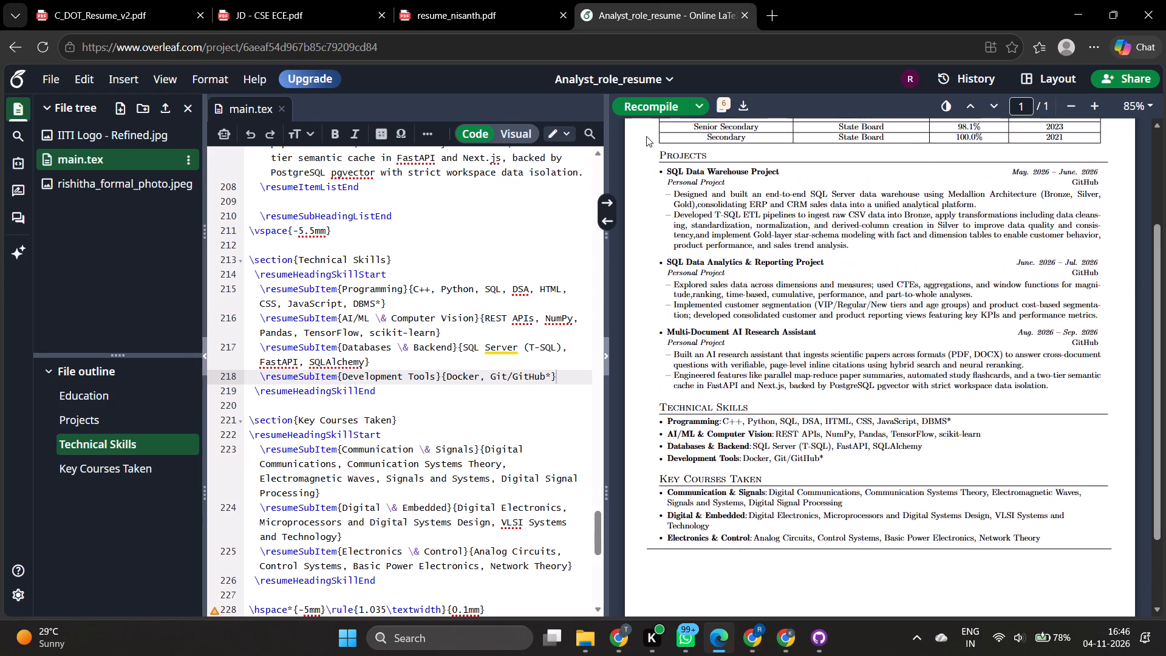
Recompile the resume again and review its Education, Projects and Technical Skills sections in the preview.
left_click(635, 92)
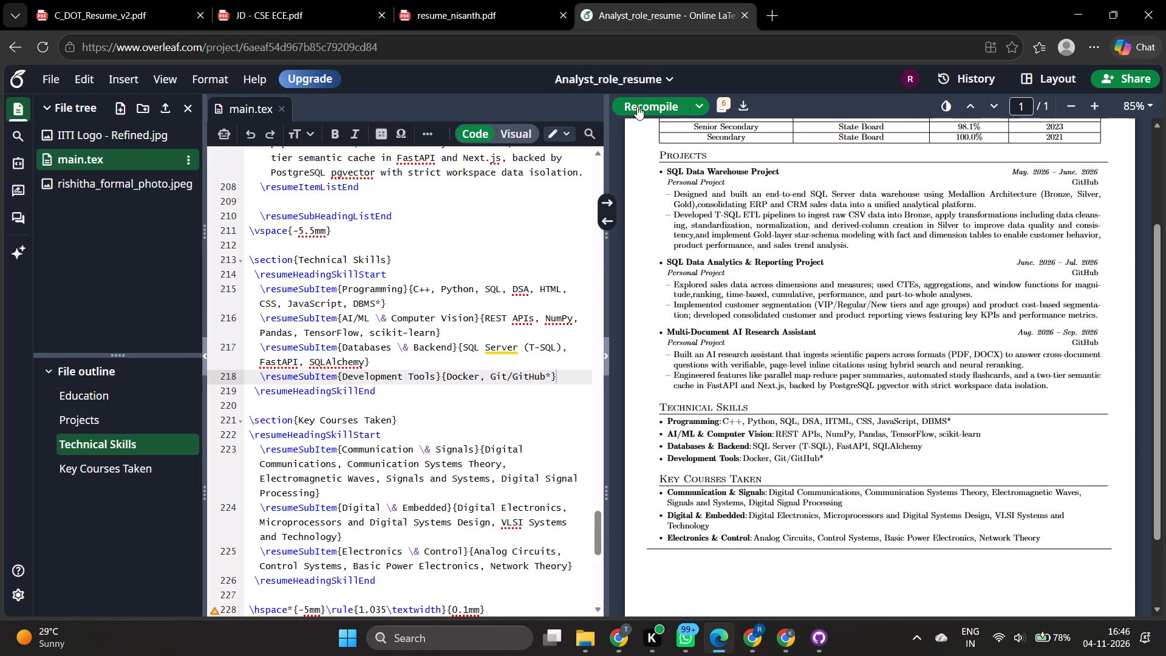
left_click(637, 106)
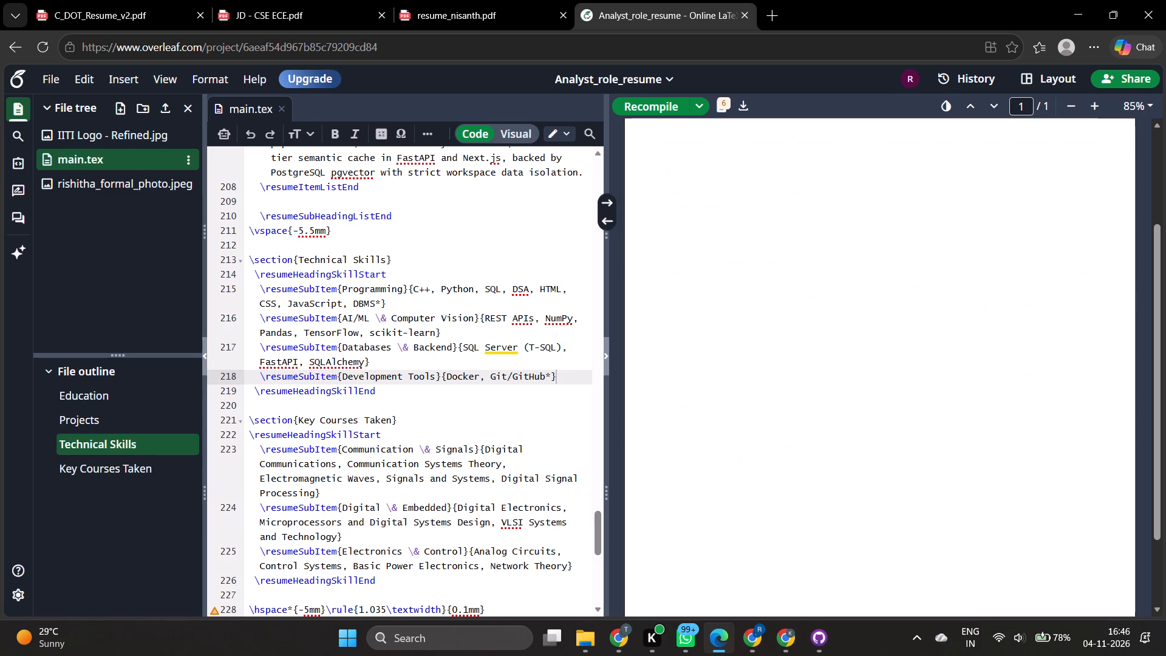
scroll(415, 489, "up", 3)
scroll(415, 489, "down", 2)
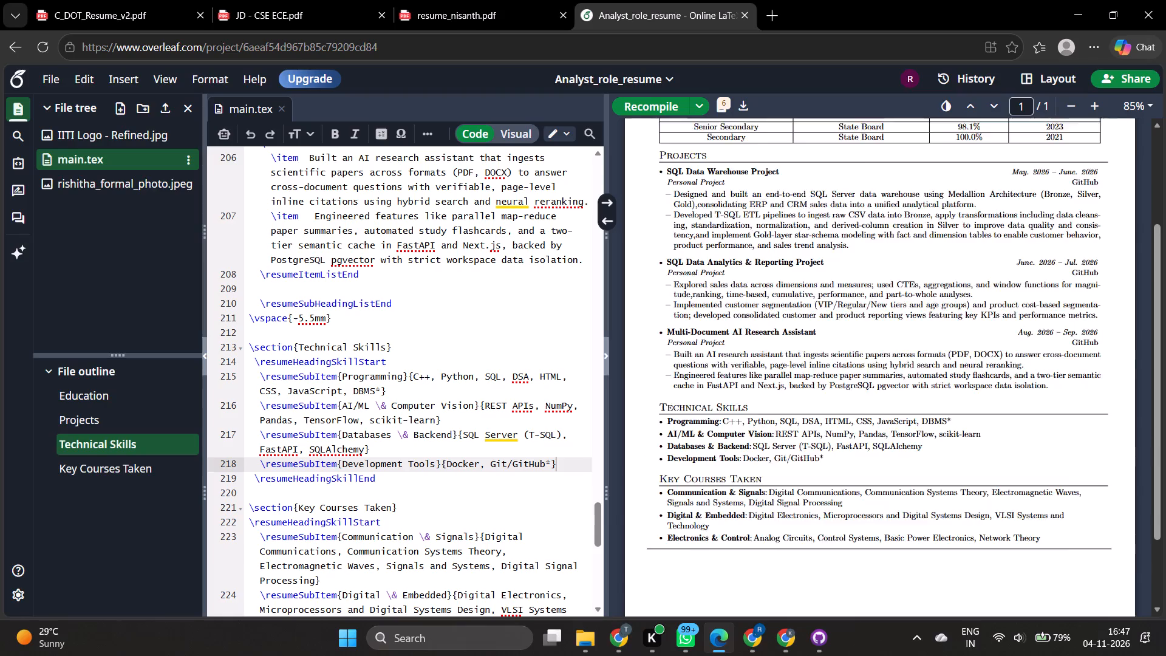
scroll(807, 420, "up", 2)
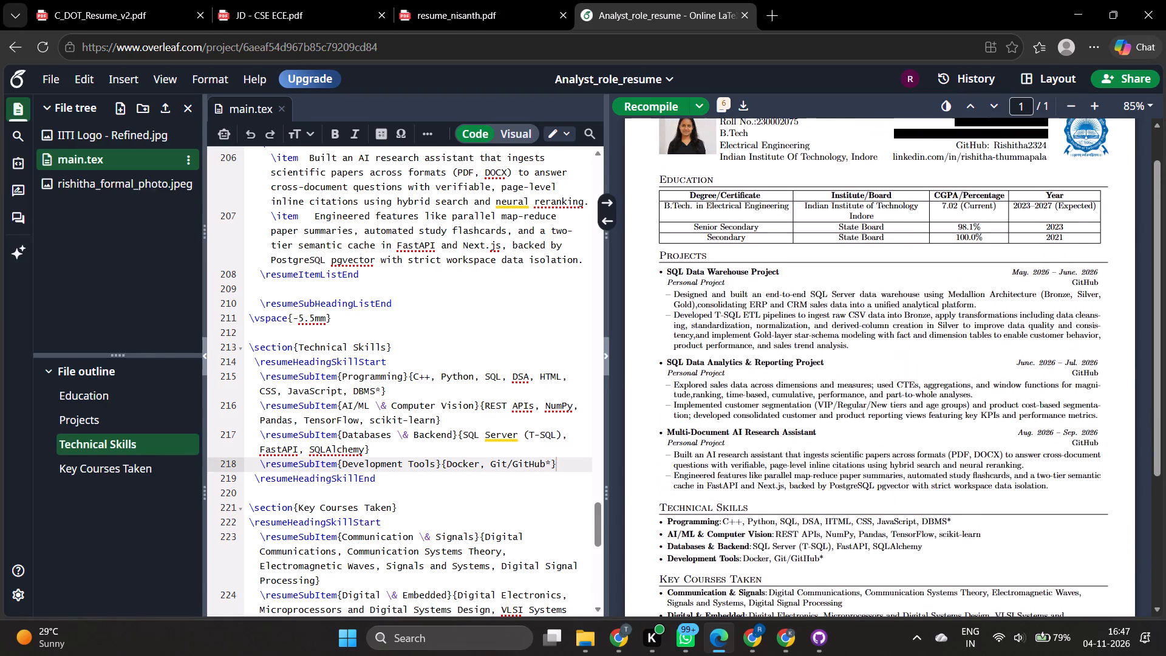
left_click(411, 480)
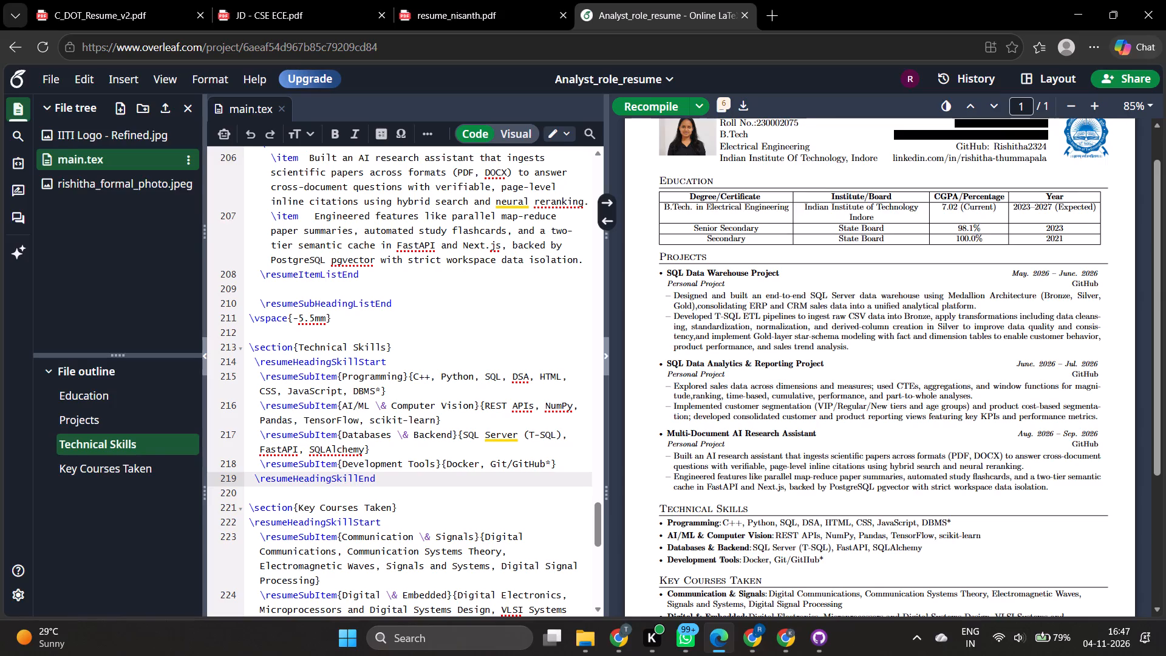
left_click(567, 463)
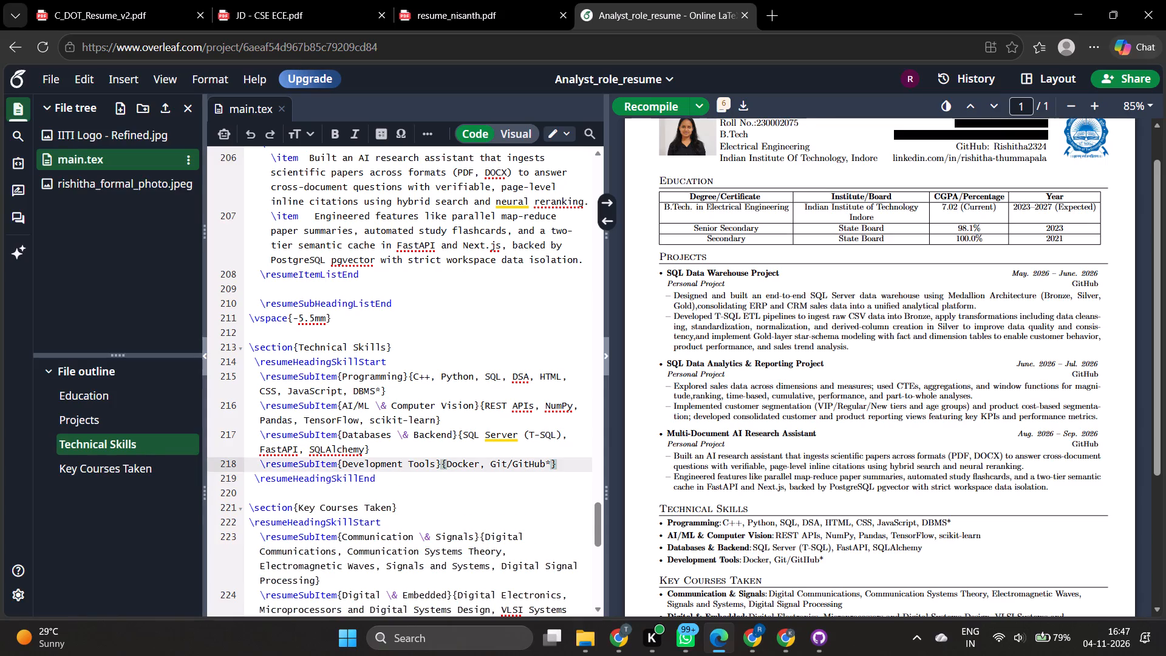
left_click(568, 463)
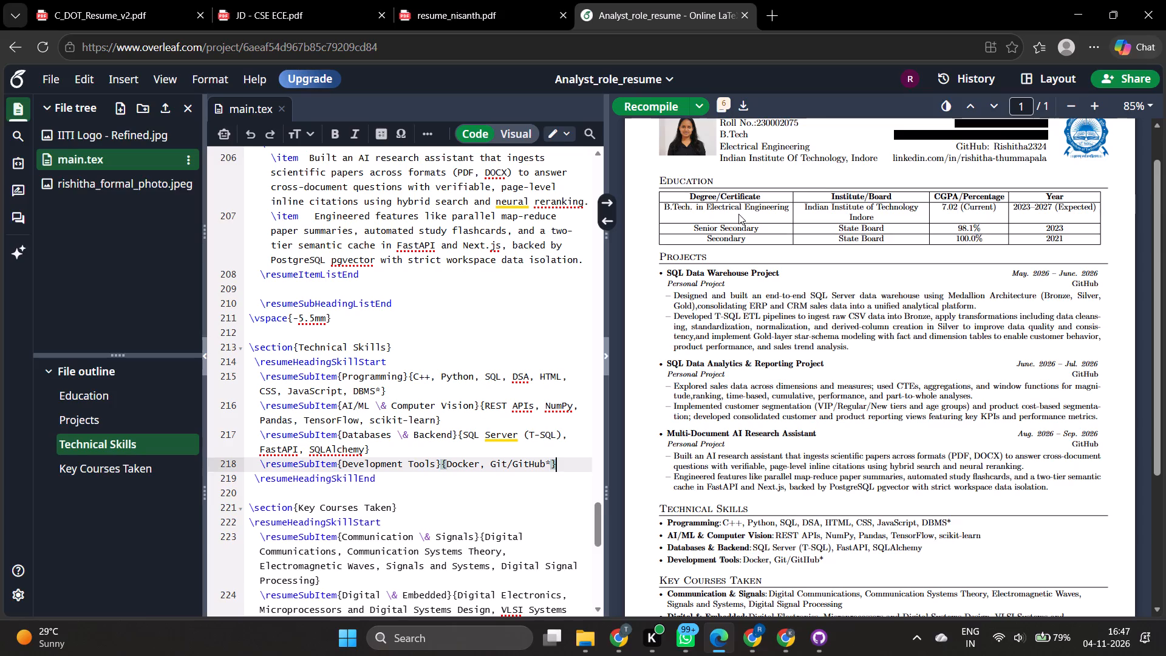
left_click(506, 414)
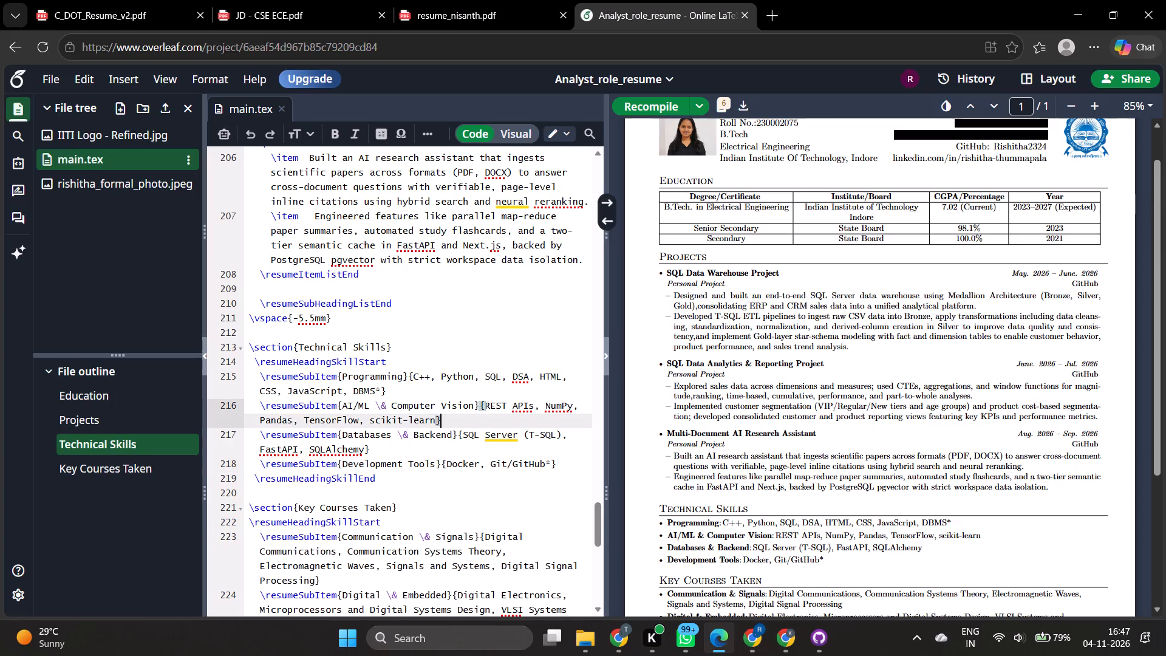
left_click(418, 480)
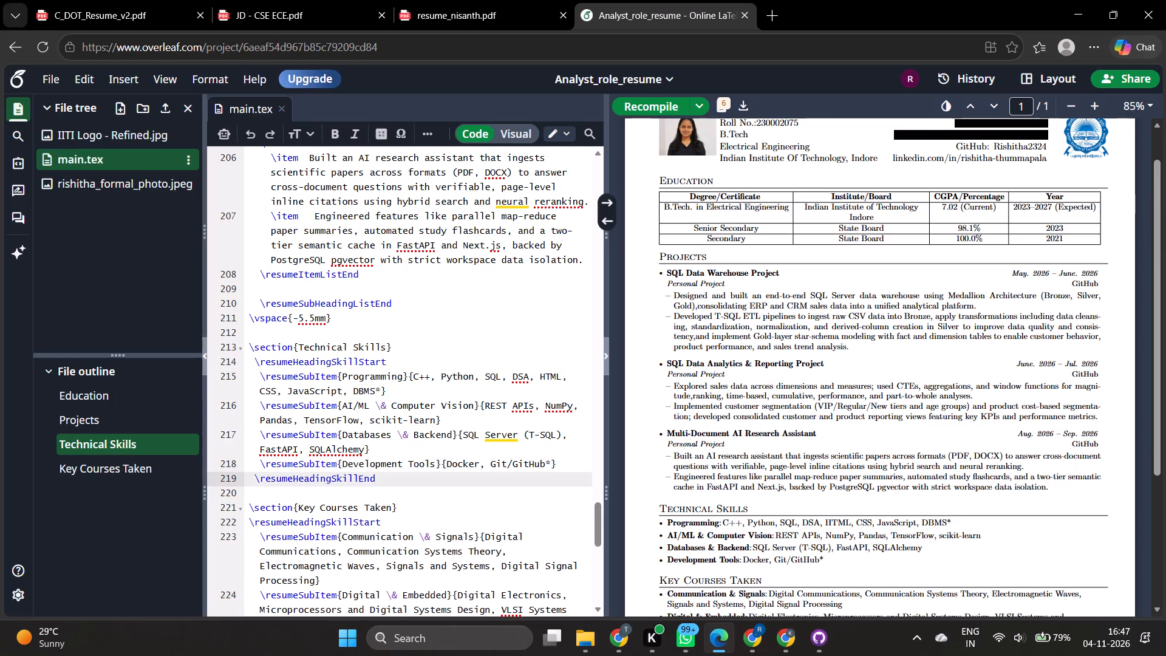
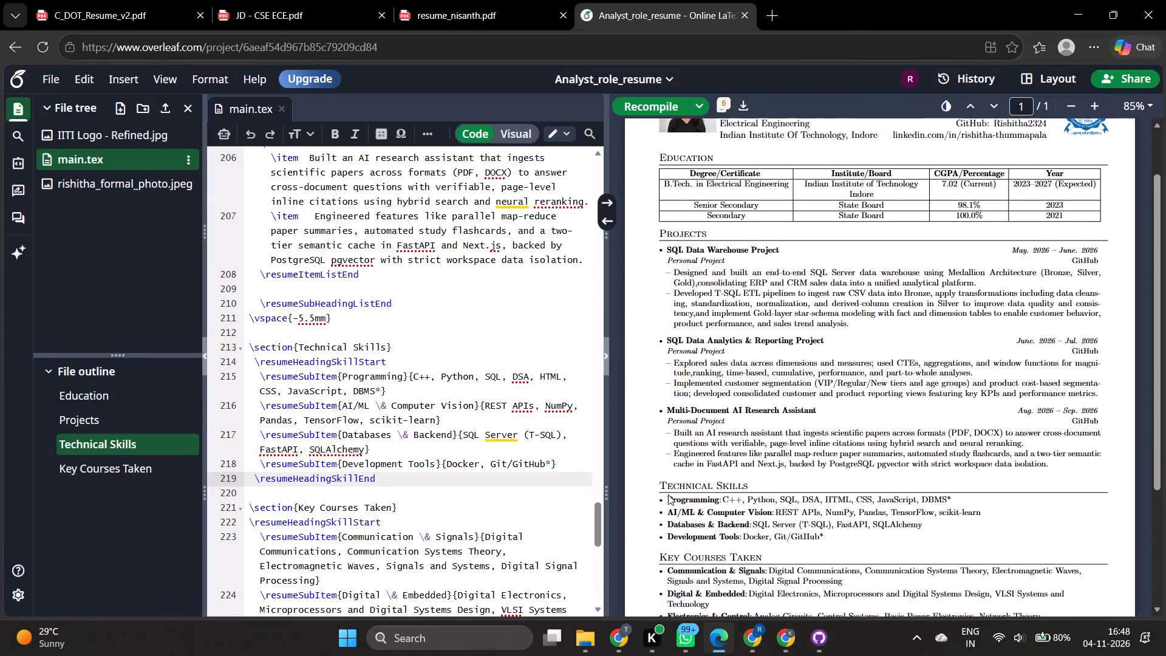
Review the whole compiled resume page, from the header and Education through Projects and Technical Skills to Key Courses Taken.
scroll(668, 494, "down", 3)
scroll(668, 494, "up", 1)
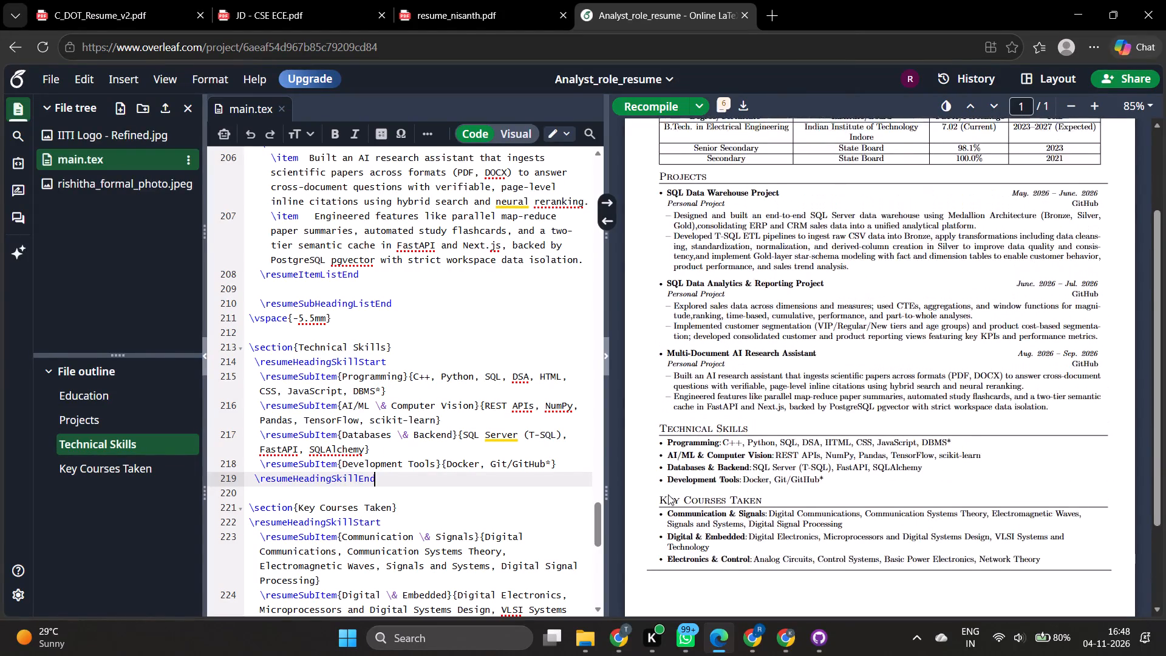
scroll(668, 494, "up", 1)
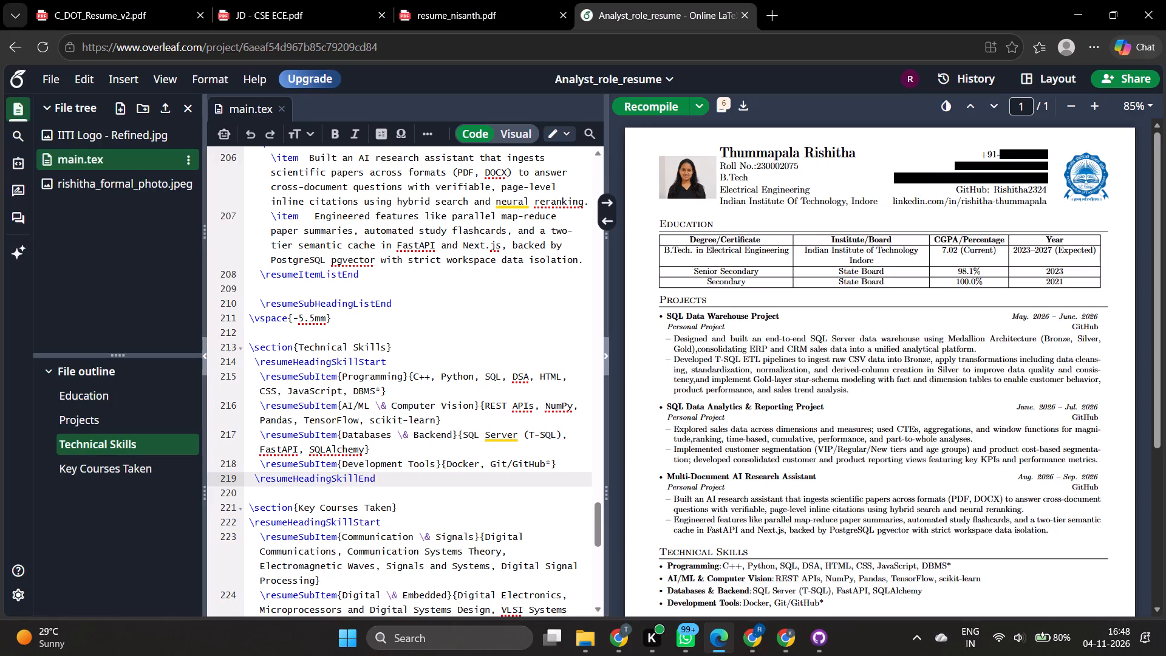
scroll(926, 424, "down", 1)
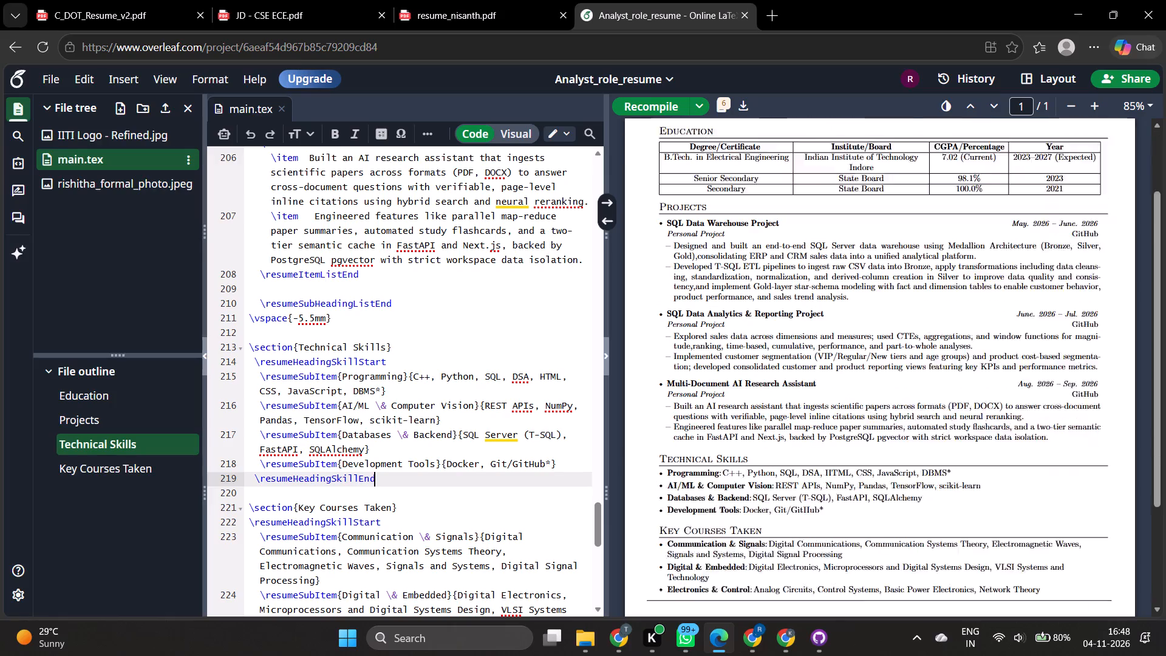
scroll(926, 424, "down", 1)
scroll(926, 424, "up", 1)
scroll(926, 424, "down", 2)
scroll(926, 424, "up", 2)
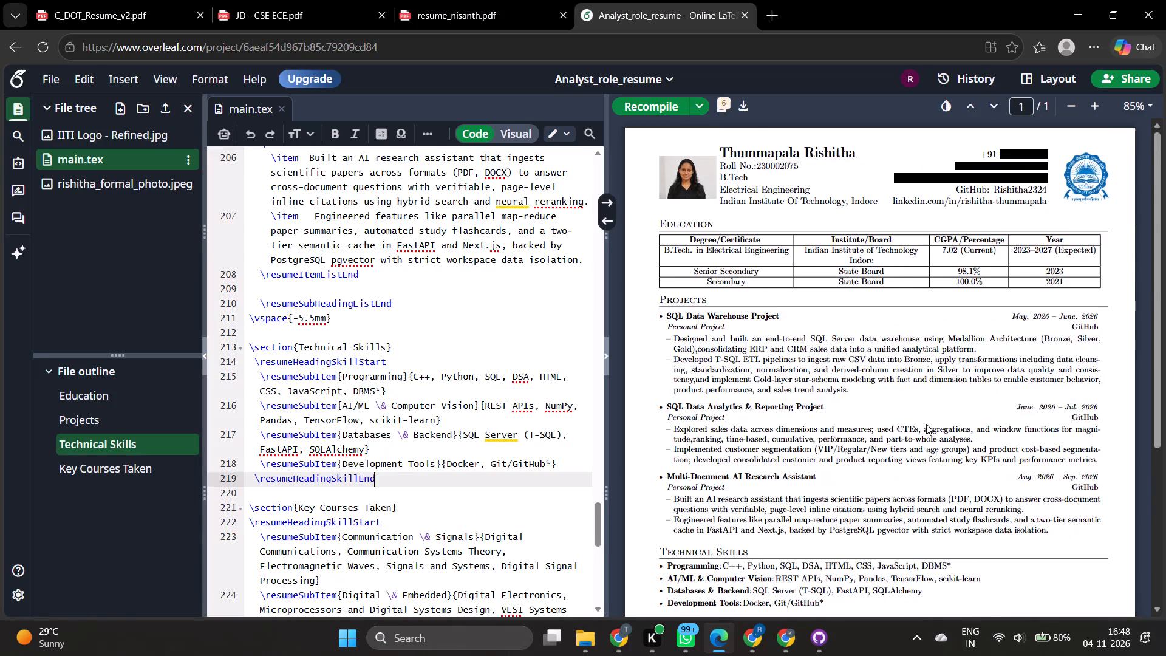
scroll(926, 424, "down", 1)
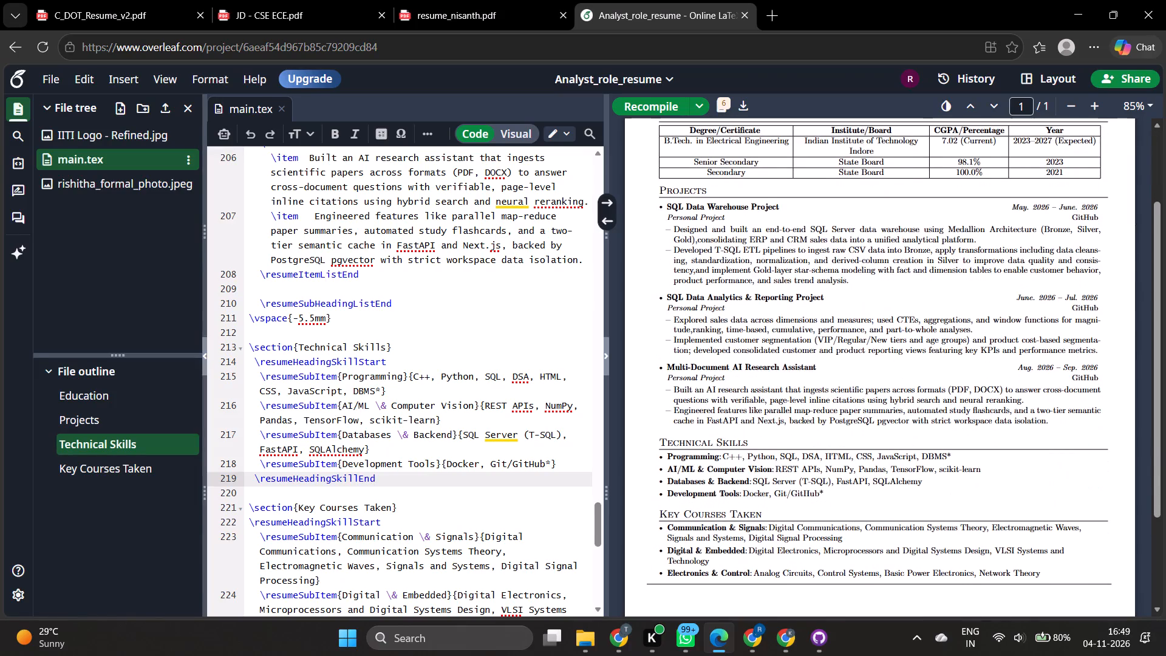
scroll(926, 424, "up", 1)
scroll(926, 424, "down", 1)
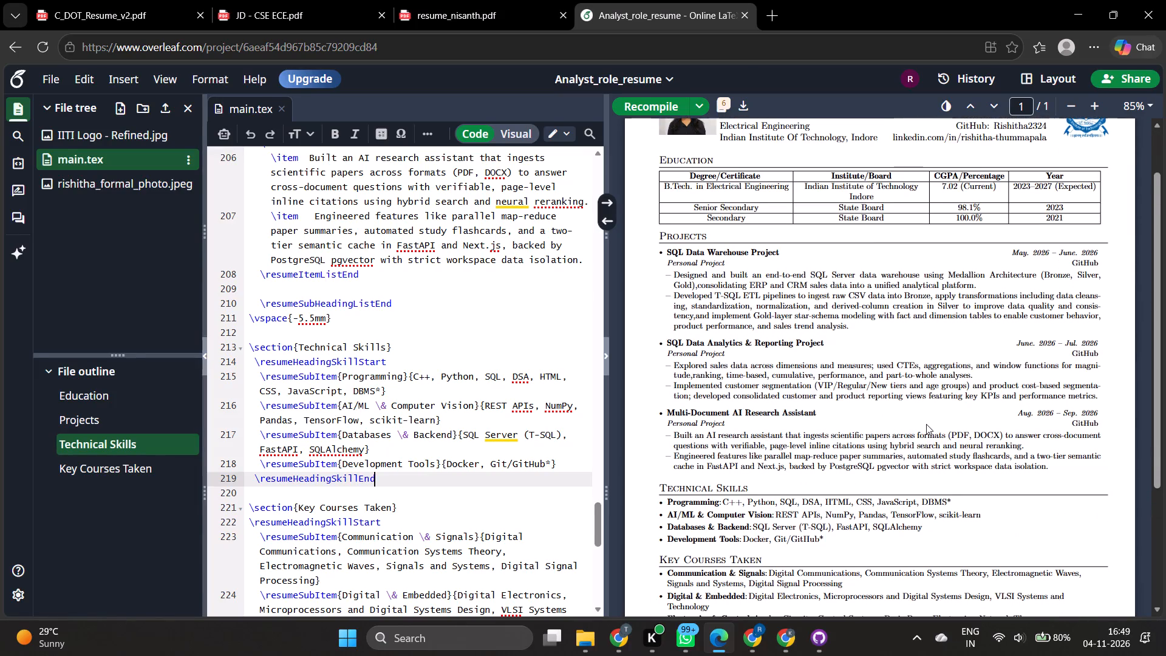
scroll(926, 424, "down", 1)
scroll(926, 424, "up", 1)
scroll(926, 424, "down", 1)
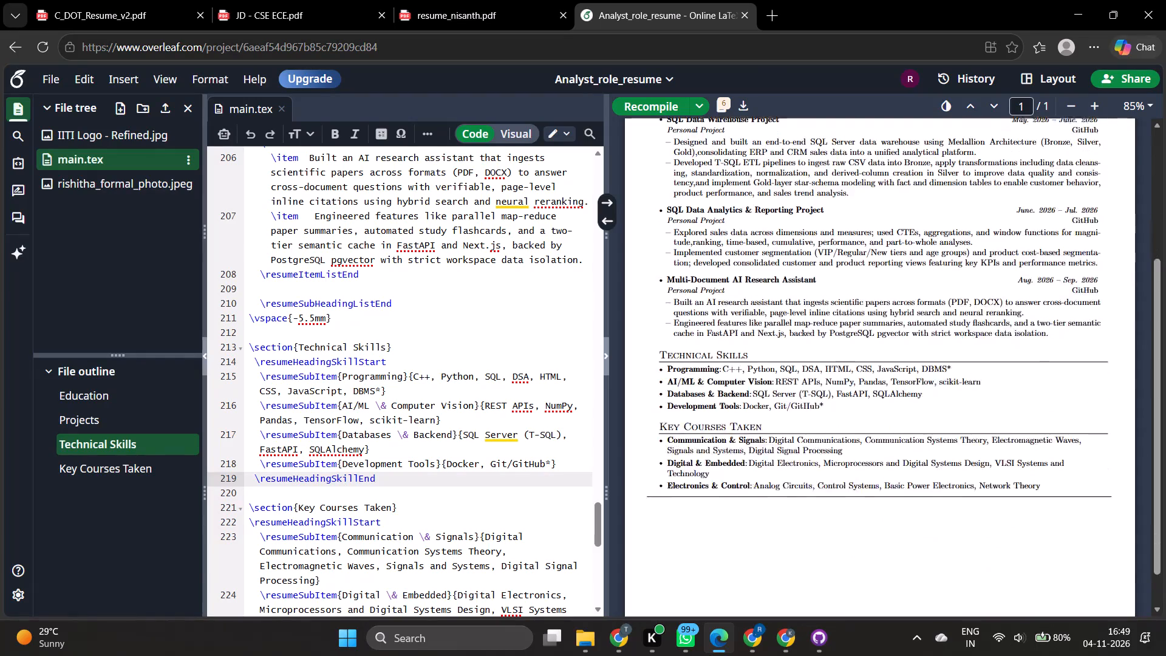
scroll(926, 424, "up", 1)
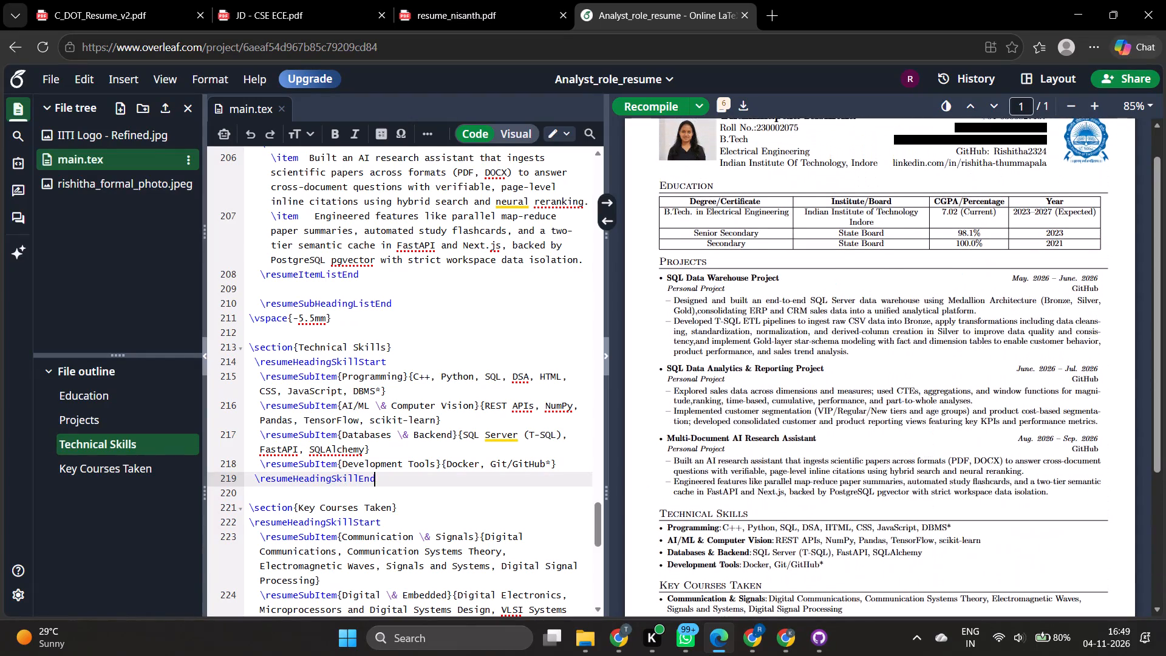
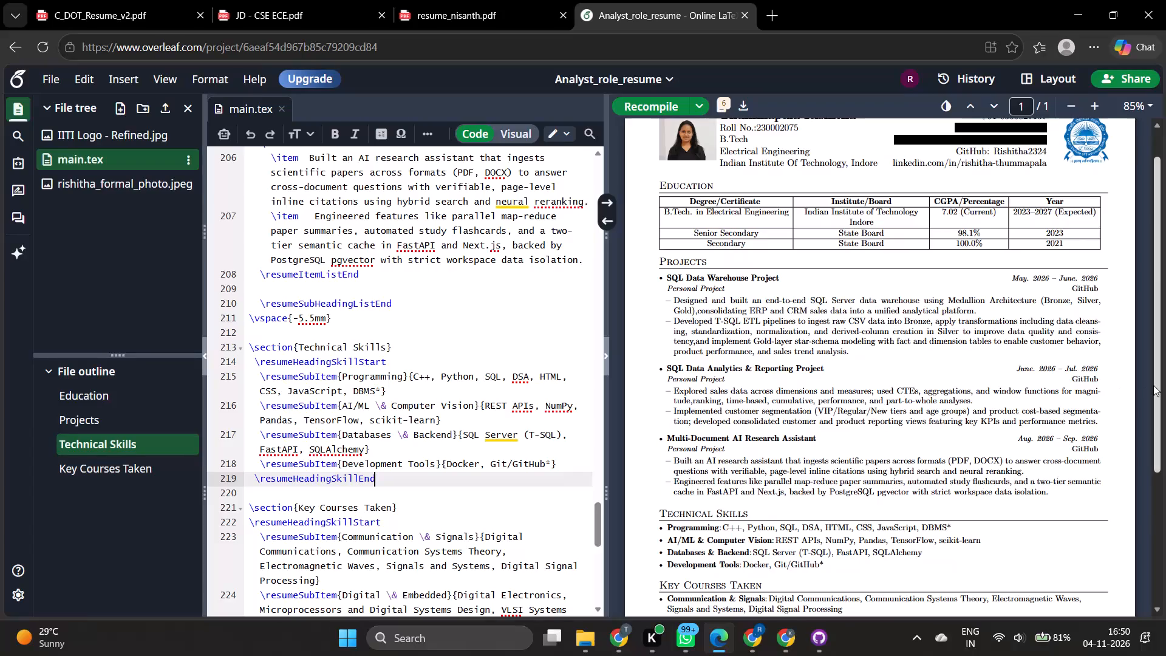
Recheck the compiled resume page from the header and Education down to Technical Skills and Key Courses Taken.
scroll(938, 384, "up", 1)
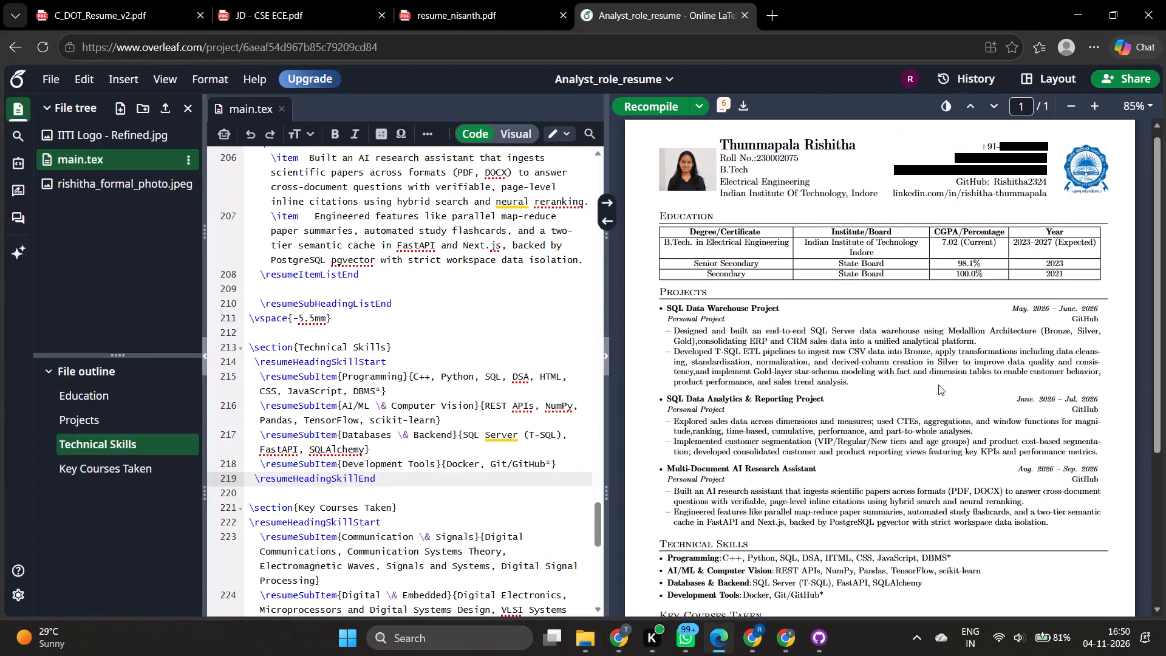
scroll(938, 384, "down", 4)
scroll(938, 384, "up", 1)
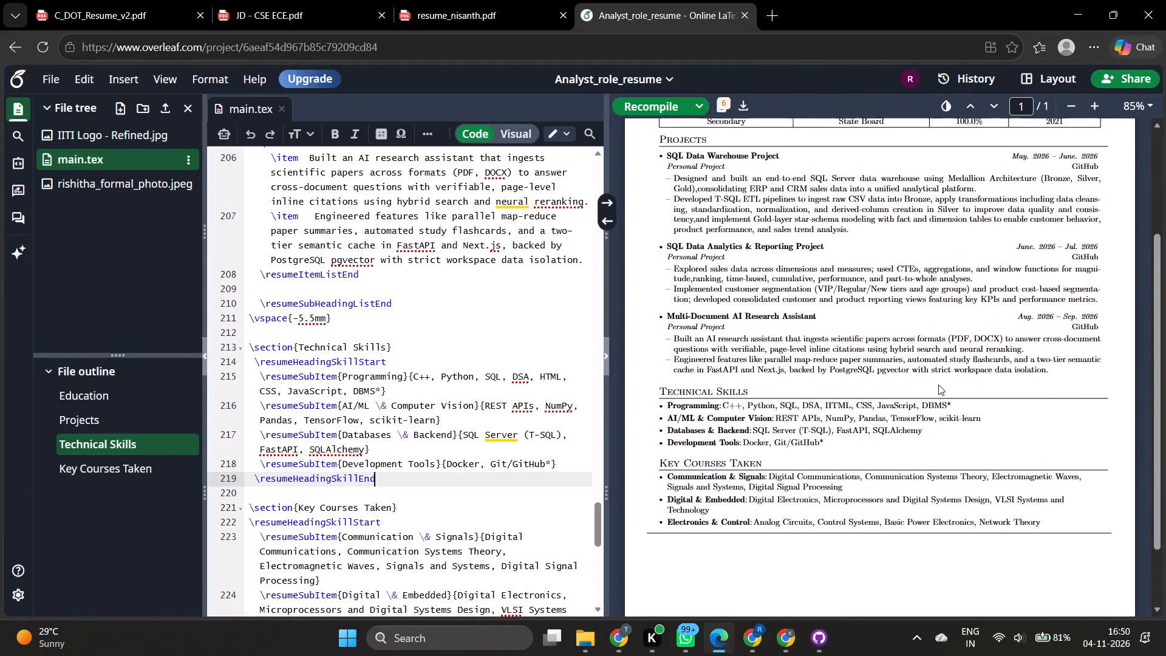
scroll(938, 384, "up", 1)
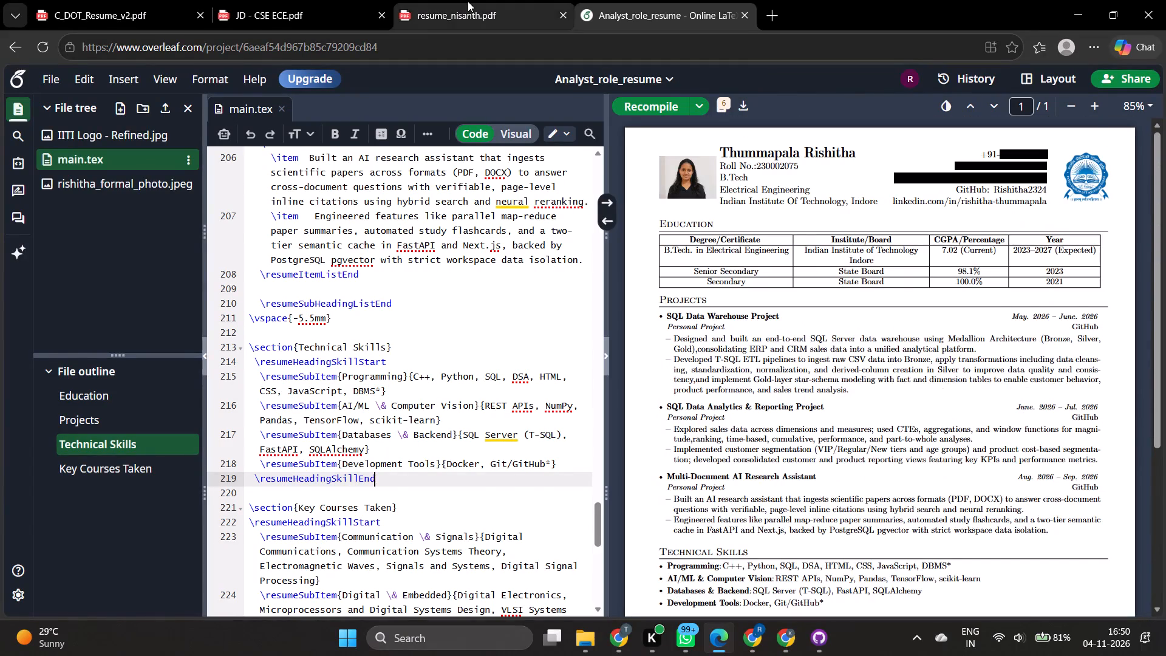
Switch to the reference resume PDF to view its Technical Skills and the sections that follow.
left_click(468, 1)
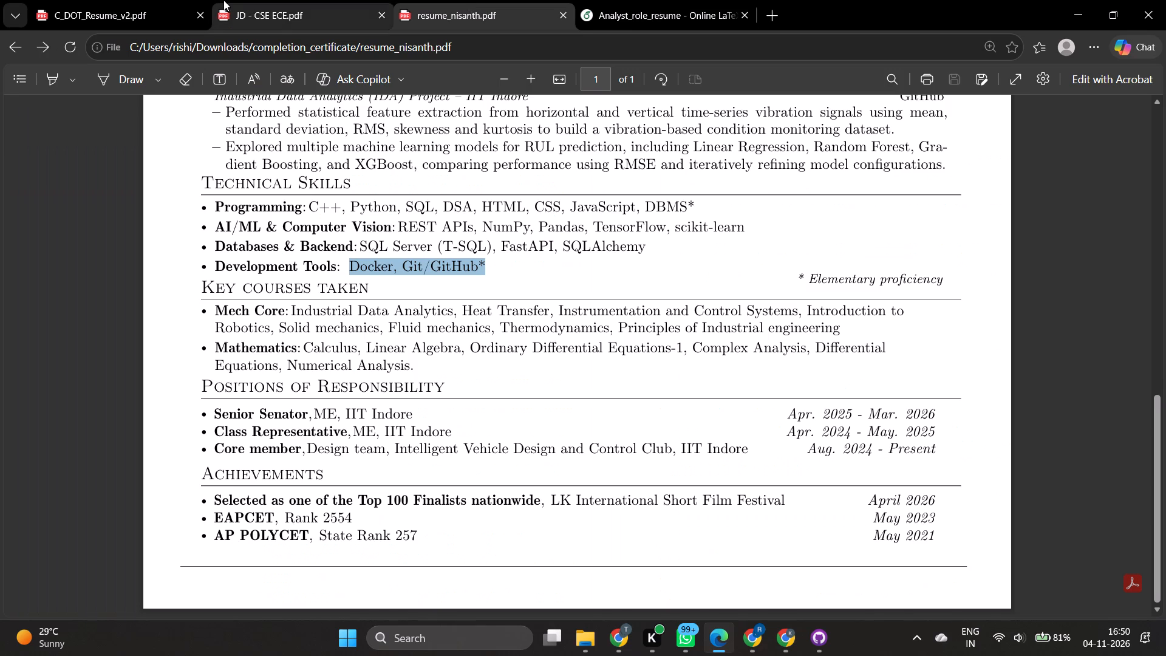
Switch to the JD - CSE ECE PDF to read the role requirements and the Scientist-B (ECE) key accountabilities.
left_click(223, 0)
scroll(522, 302, "up", 1)
left_click(522, 302)
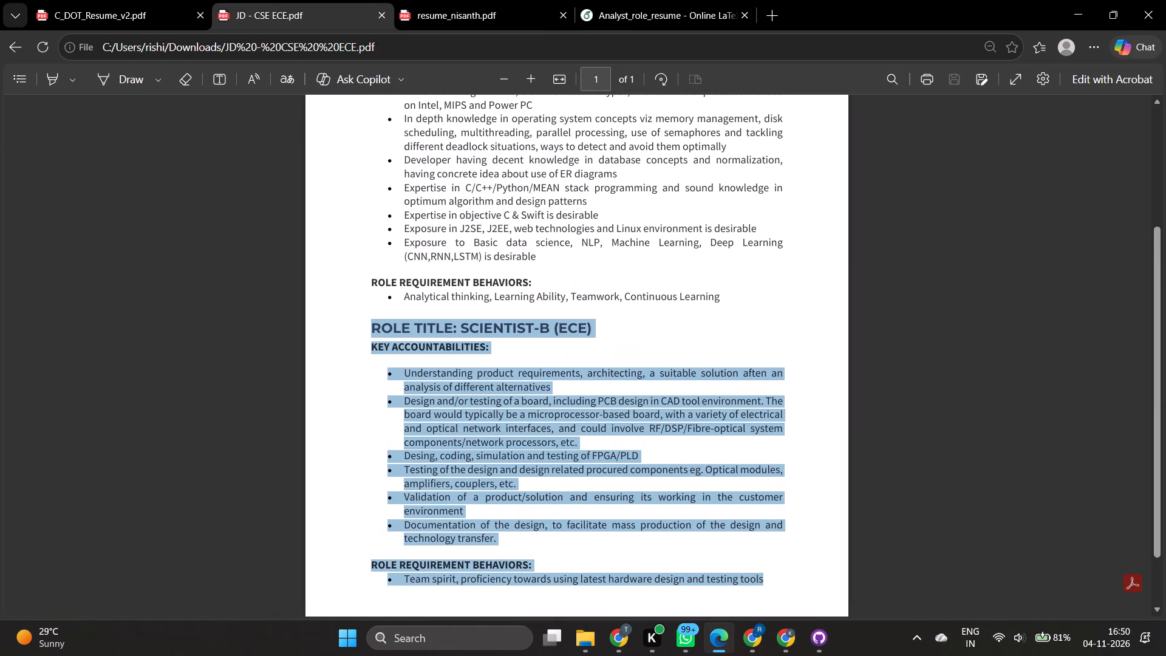
Return to the Analyst_role_resume project and place the cursor on the blank line above the Technical Skills section.
left_click(603, 0)
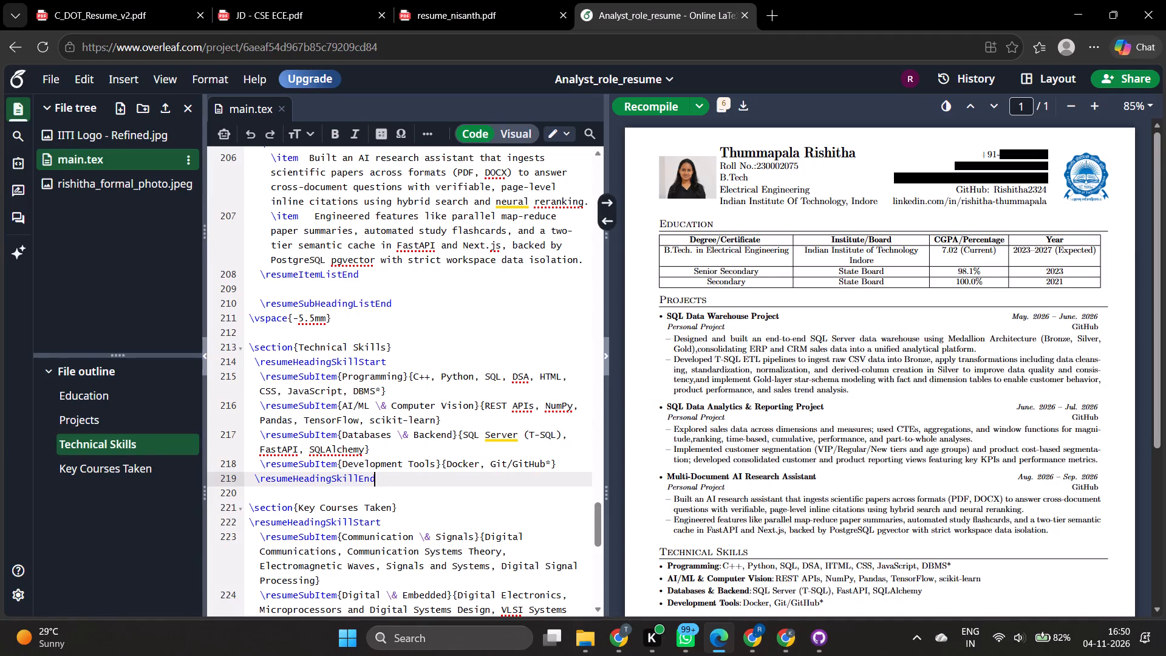
left_click(512, 337)
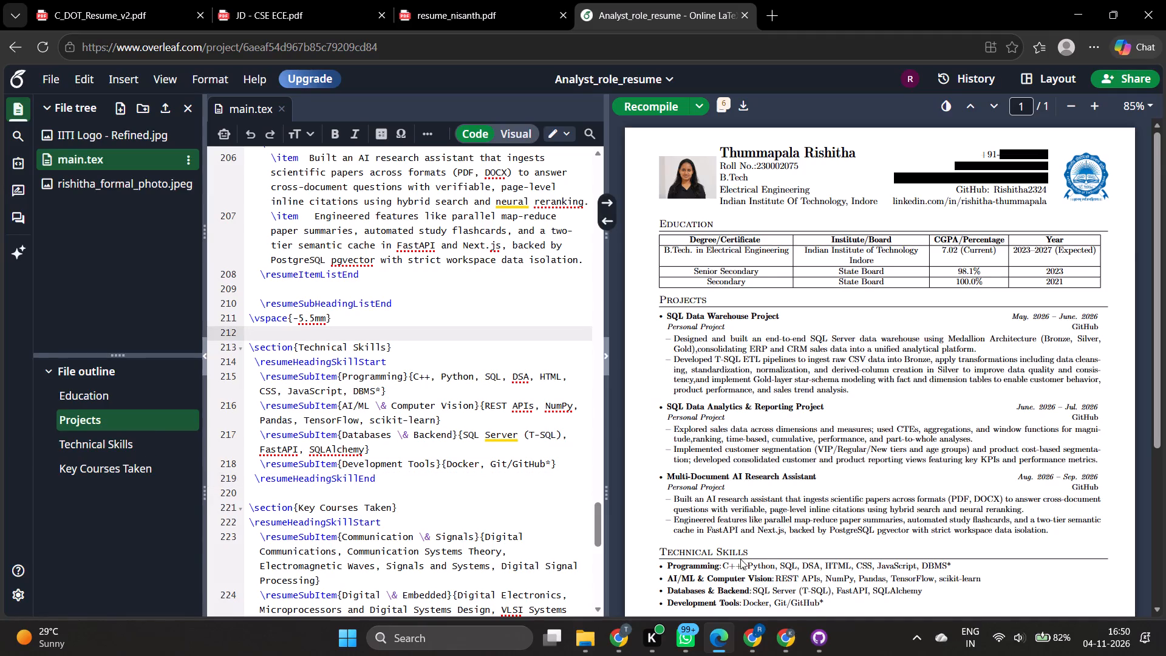
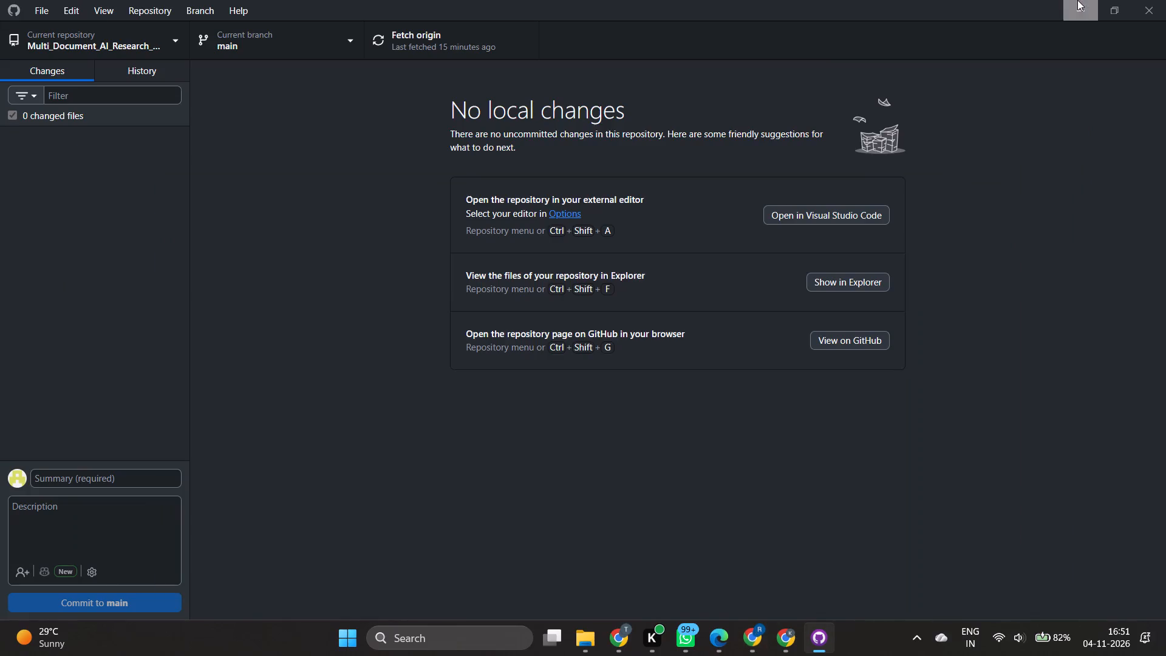
Minimize the GitHub Desktop window and the open Multi_Document_AI_Research_Assistant folder windows.
left_click(1077, 0)
left_click(1077, 0)
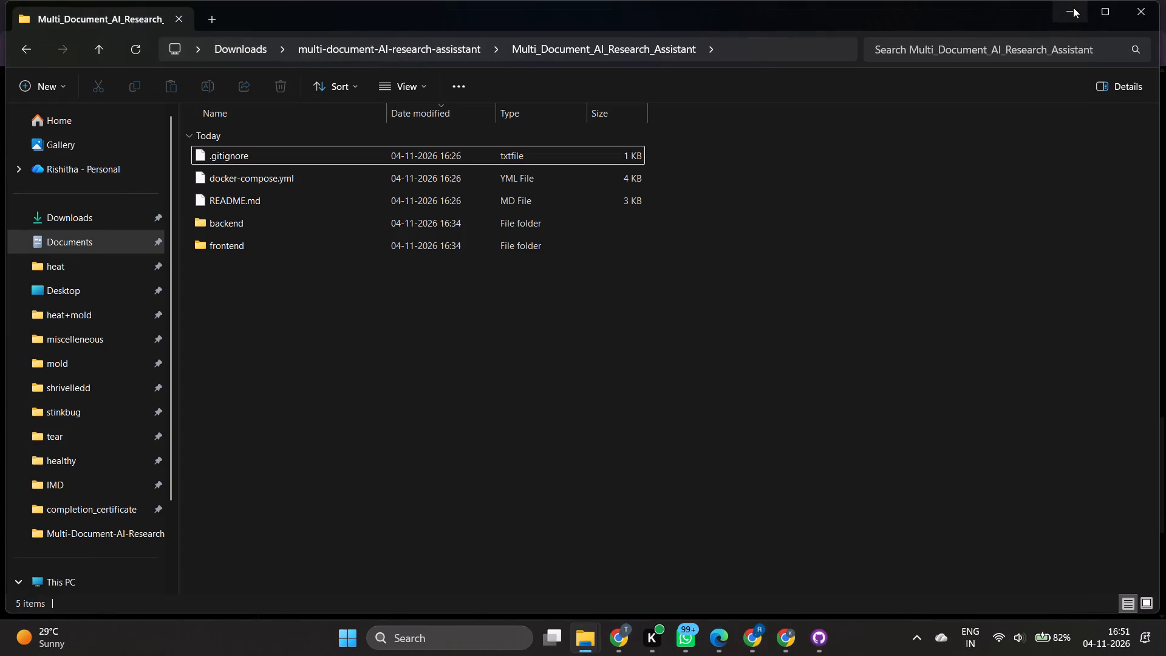
left_click(1072, 9)
left_click(1079, 7)
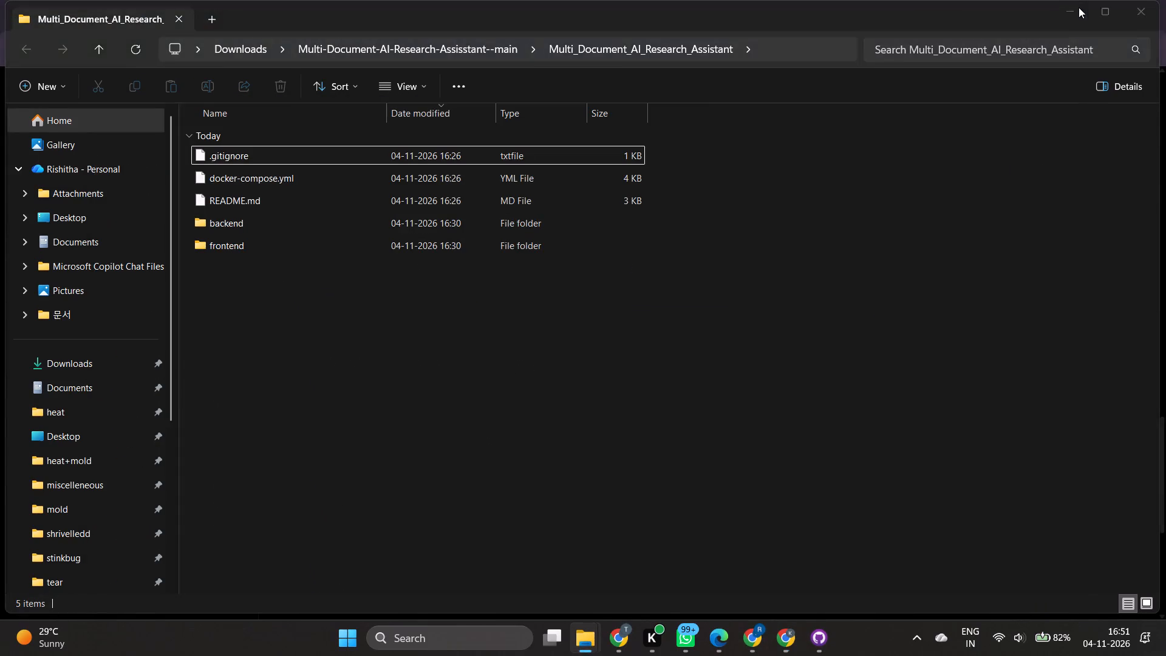
left_click(1079, 7)
left_click(1079, 7)
left_click(1079, 7)
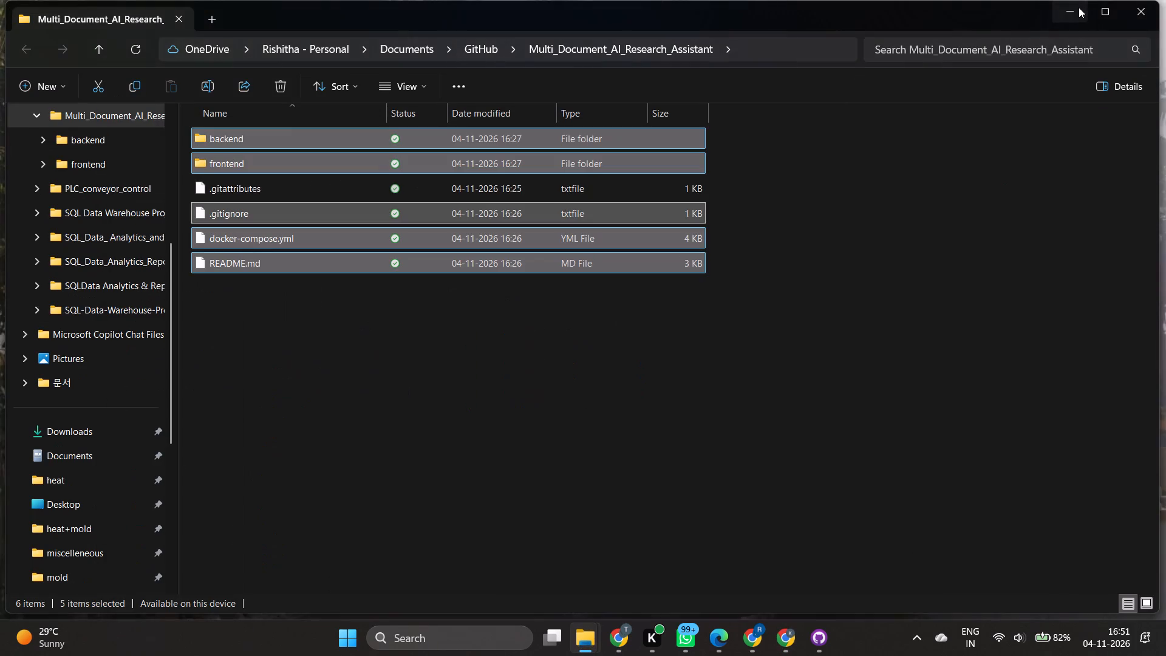